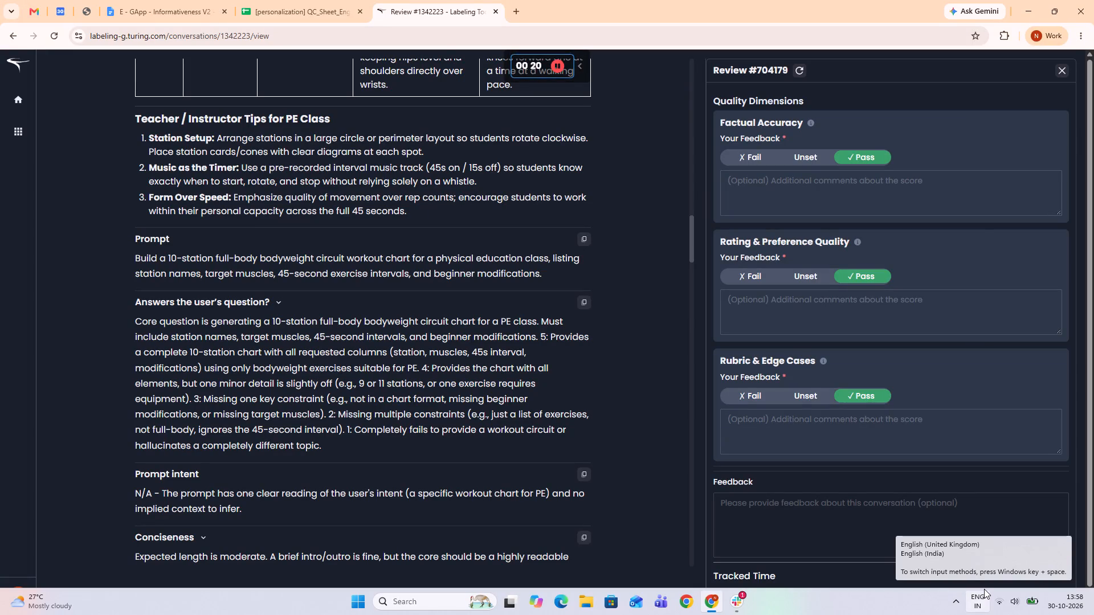
Submit review #704179 with five stars, selected for delivery in Batch 1 of Oct 30, 2026 4:36 AM.
scroll(843, 493, "down", 7)
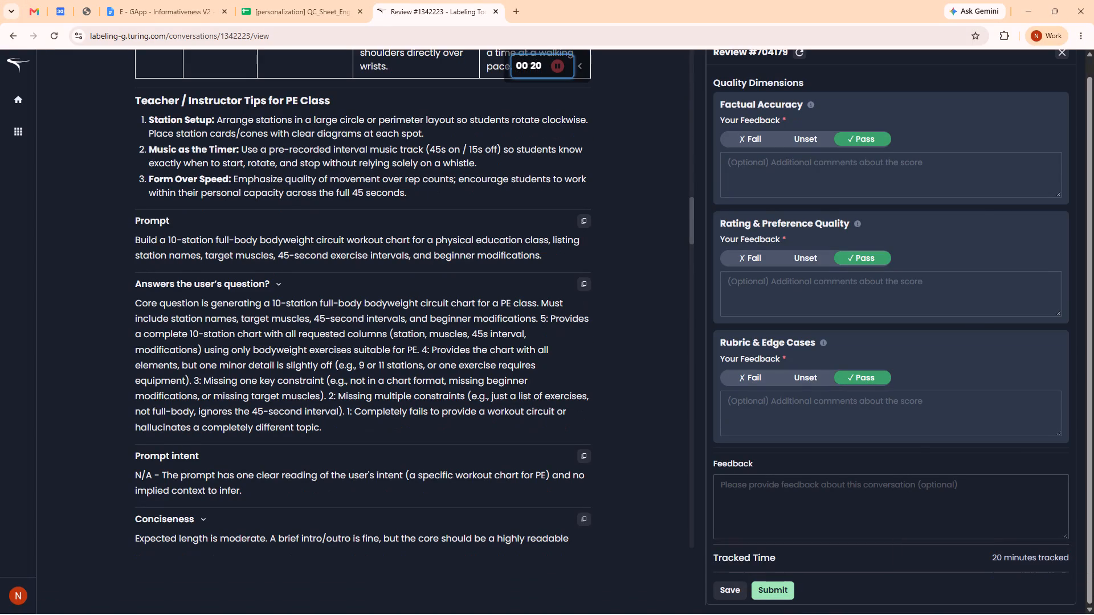
left_click(779, 589)
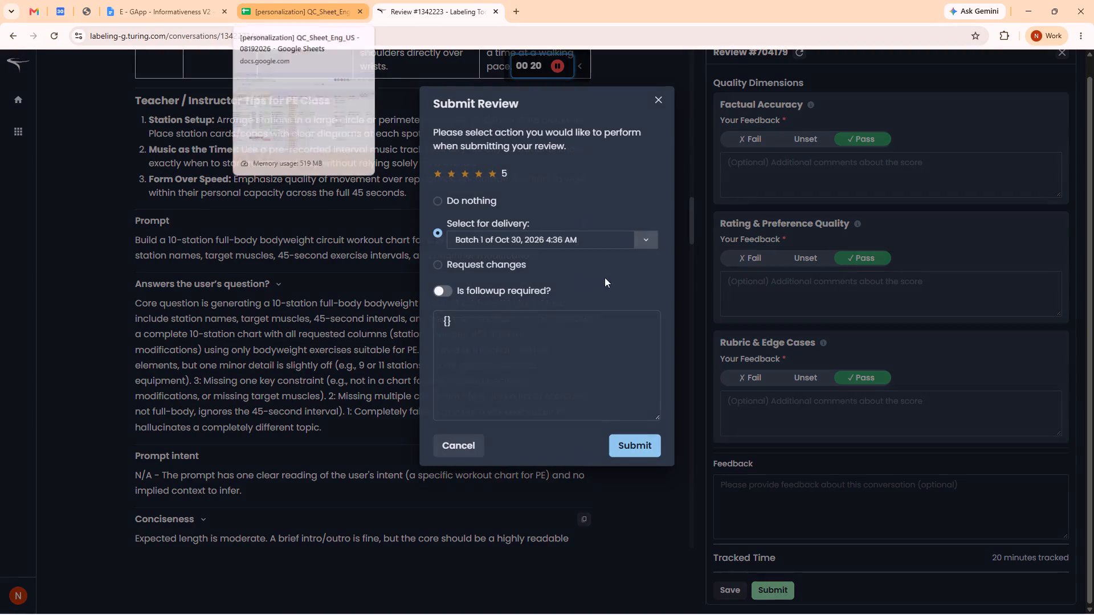
left_click(628, 451)
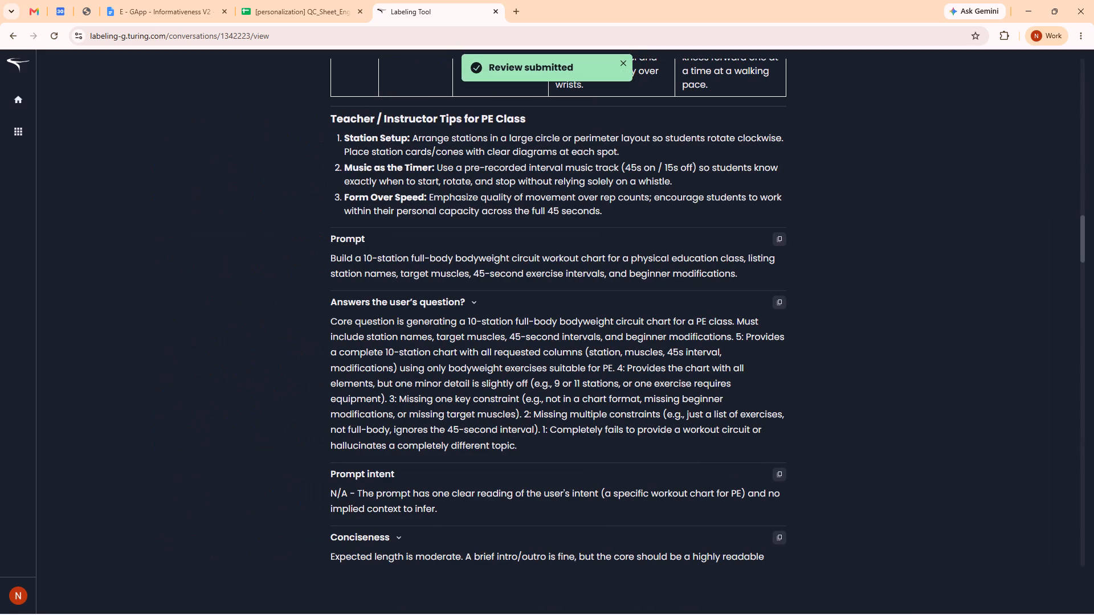
In the QC spreadsheet, set the QA Task Status of task 1342223 (row 681) to Completed.
left_click(332, 7)
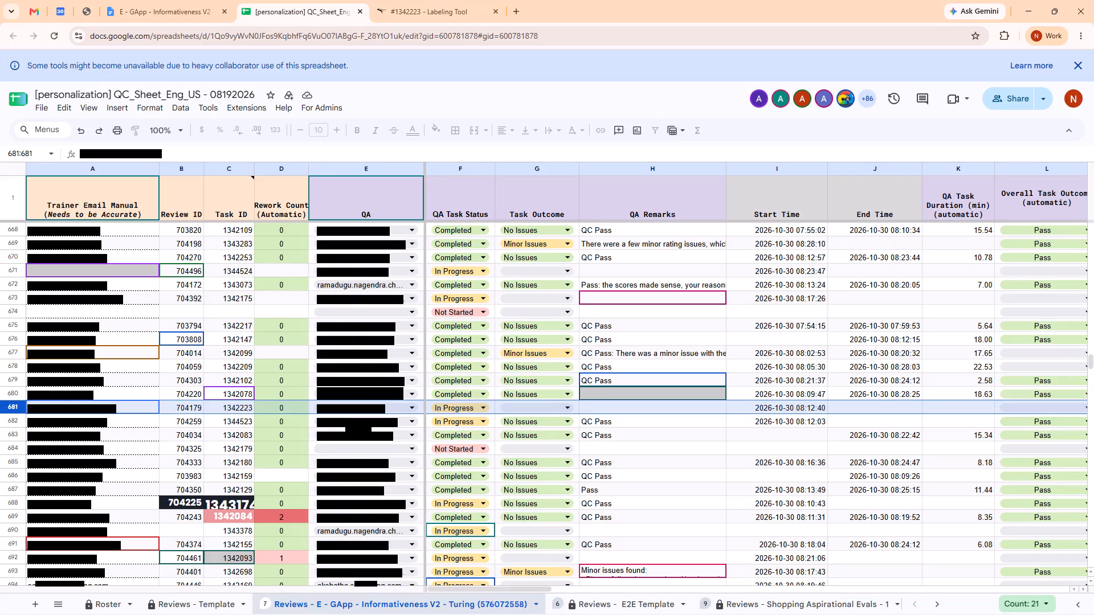
left_click(448, 410)
left_click(451, 442)
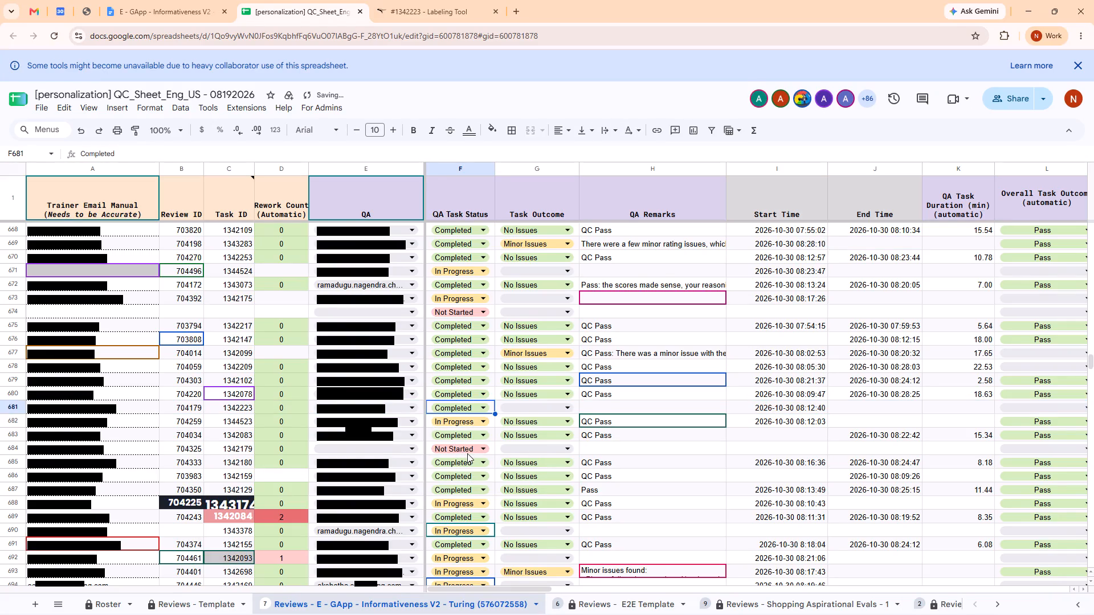
Enter "QC Pass" as the QA Remarks for task 1342223 in row 681.
double_click(593, 406)
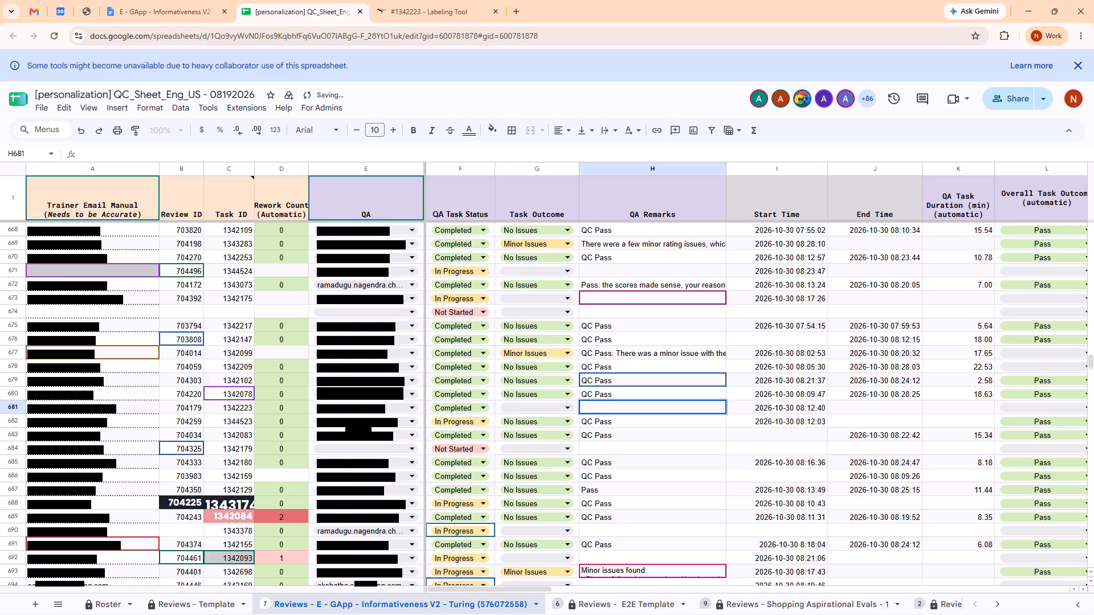
key("ctrl+q")
key("ctrl+c")
key("ctrl+space")
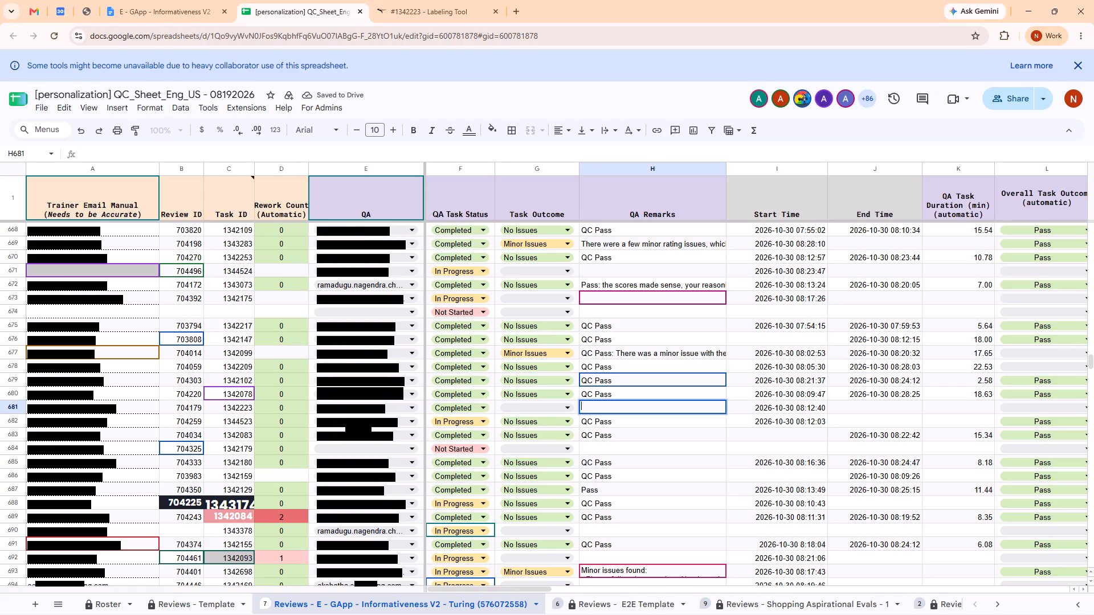
key("ctrl+p")
key("ctrl+a")
left_click(593, 406)
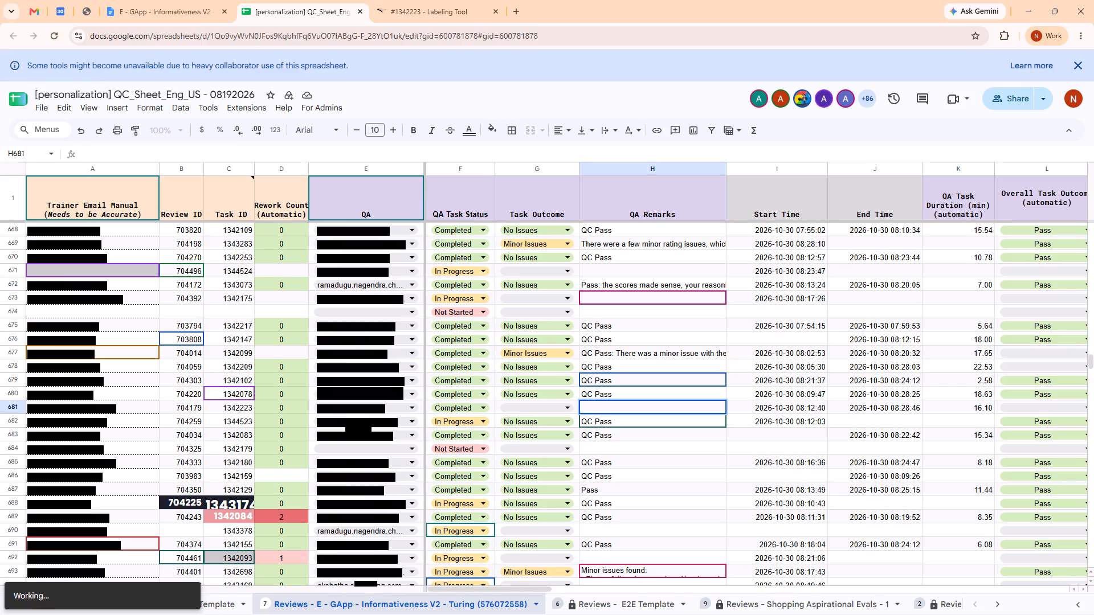
key("ctrl+q")
key("ctrl+c")
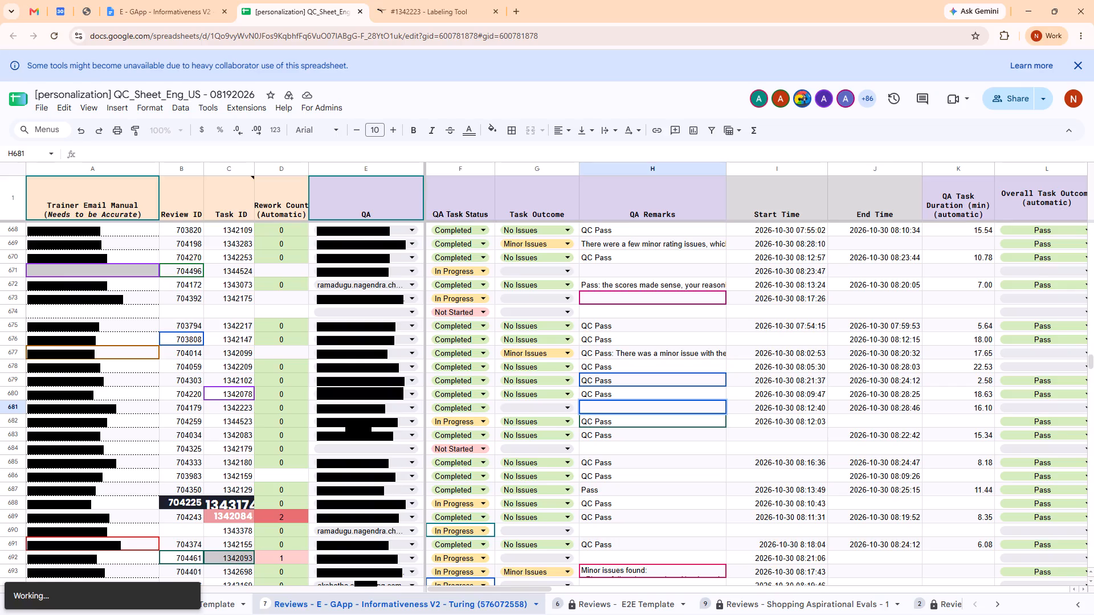
double_click(593, 406)
type("QC")
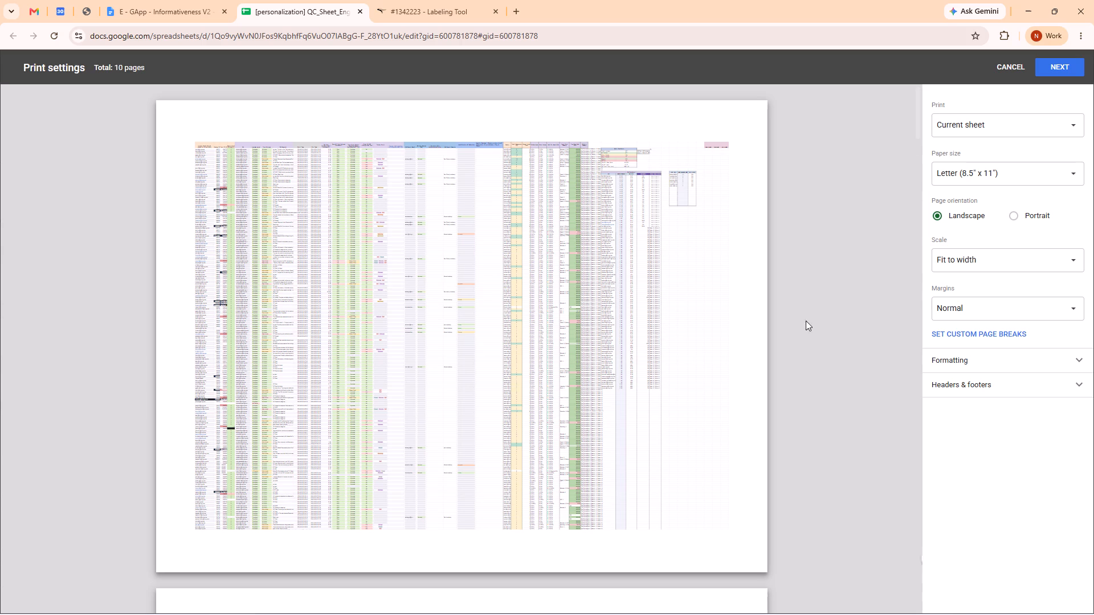
left_click(1011, 69)
key("space")
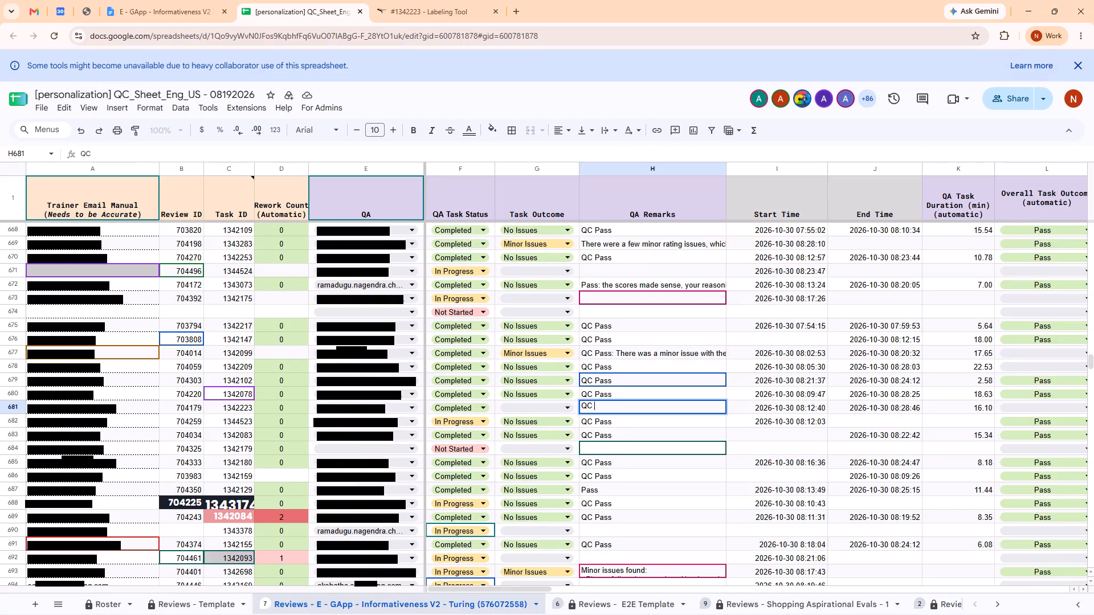
type("Pass")
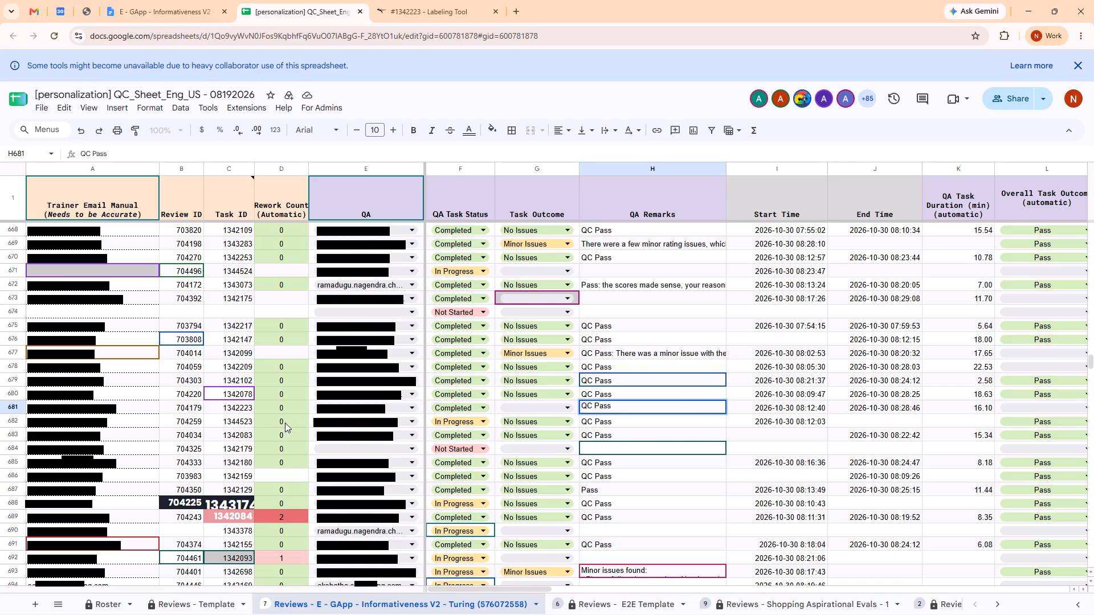
left_click(7, 407)
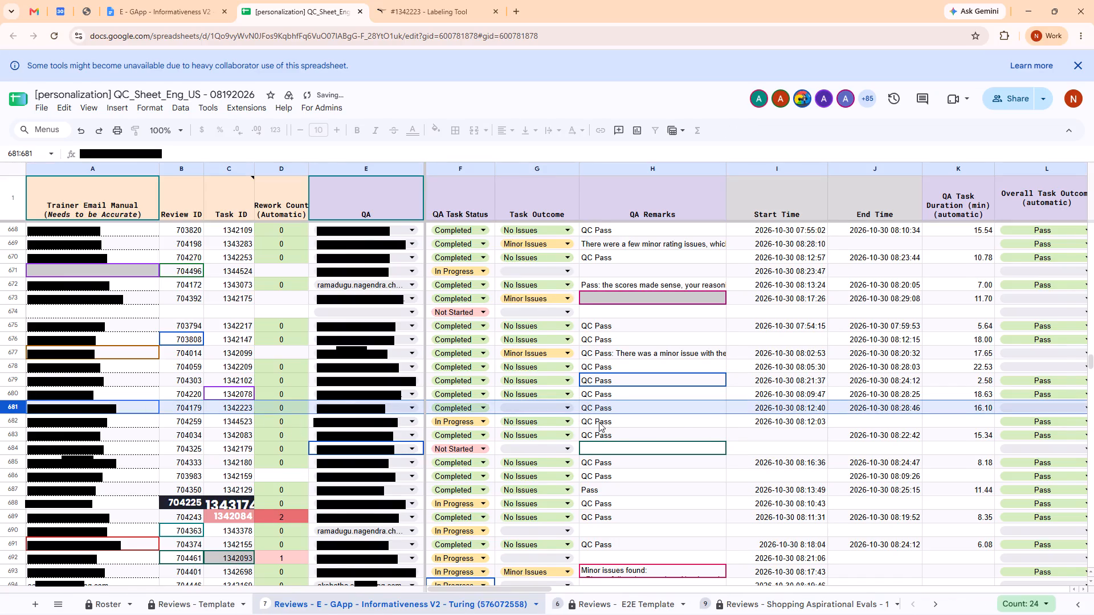
For row 681, set the Overall Task Outcome to Pass and the Task Final Status to Approved.
scroll(599, 422, "left", 2)
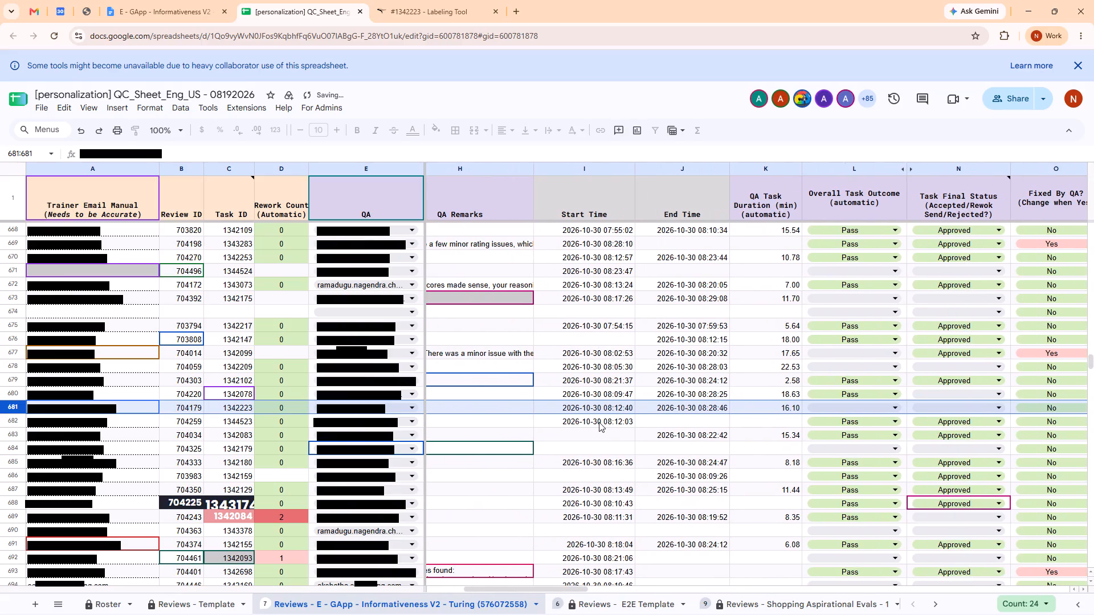
left_click(817, 406)
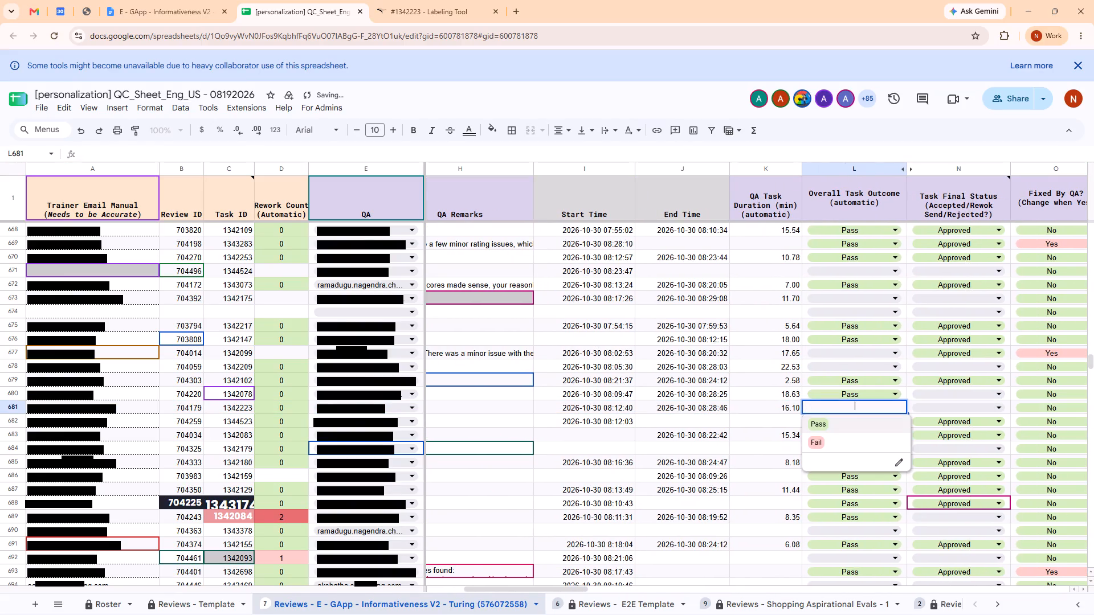
left_click(817, 426)
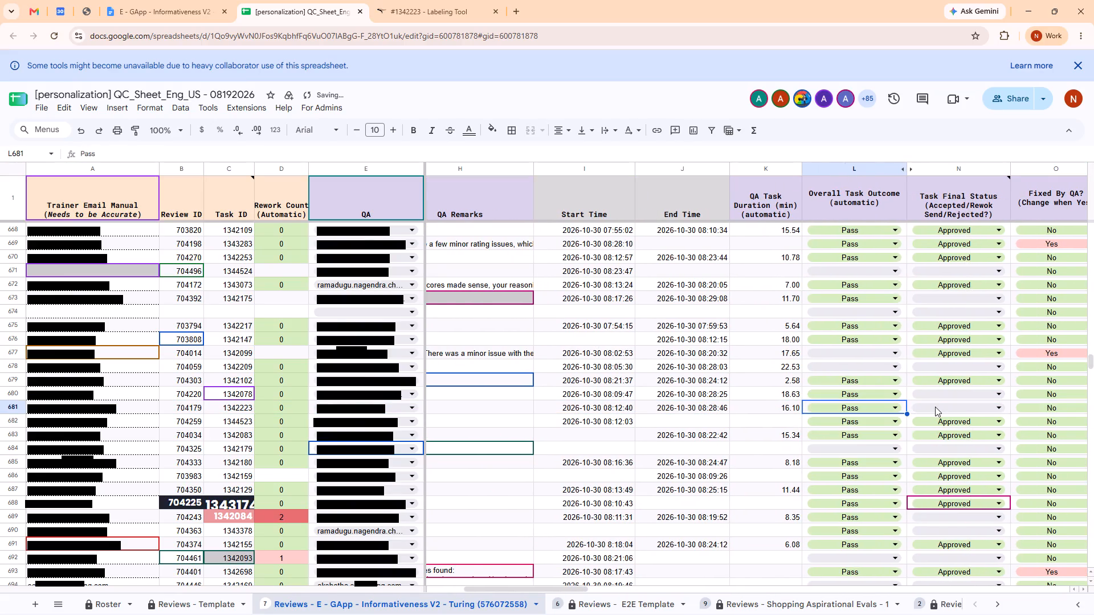
left_click(935, 407)
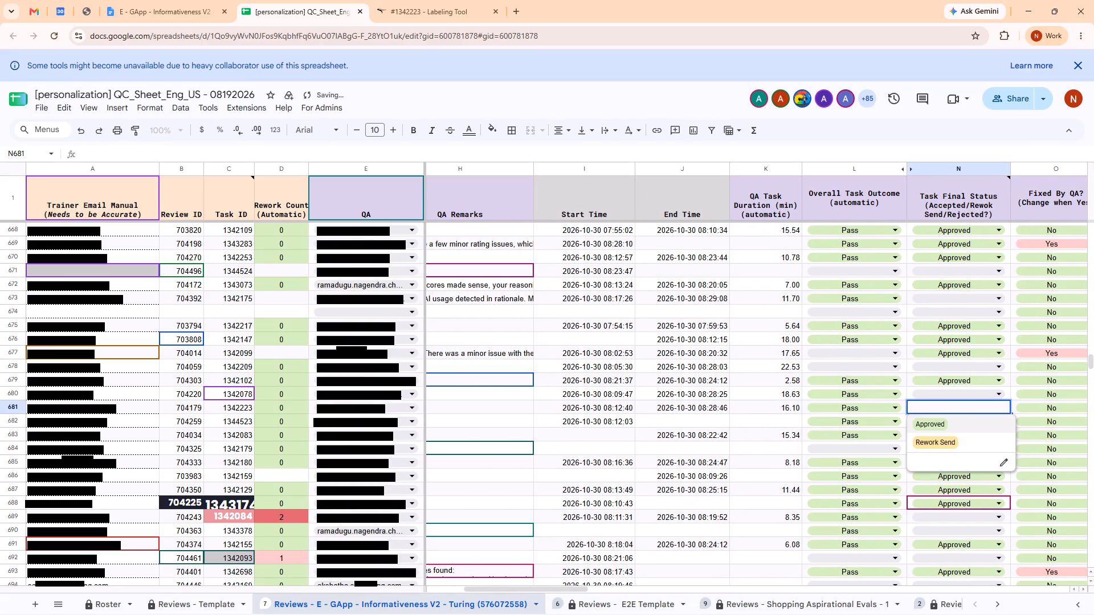
left_click(930, 421)
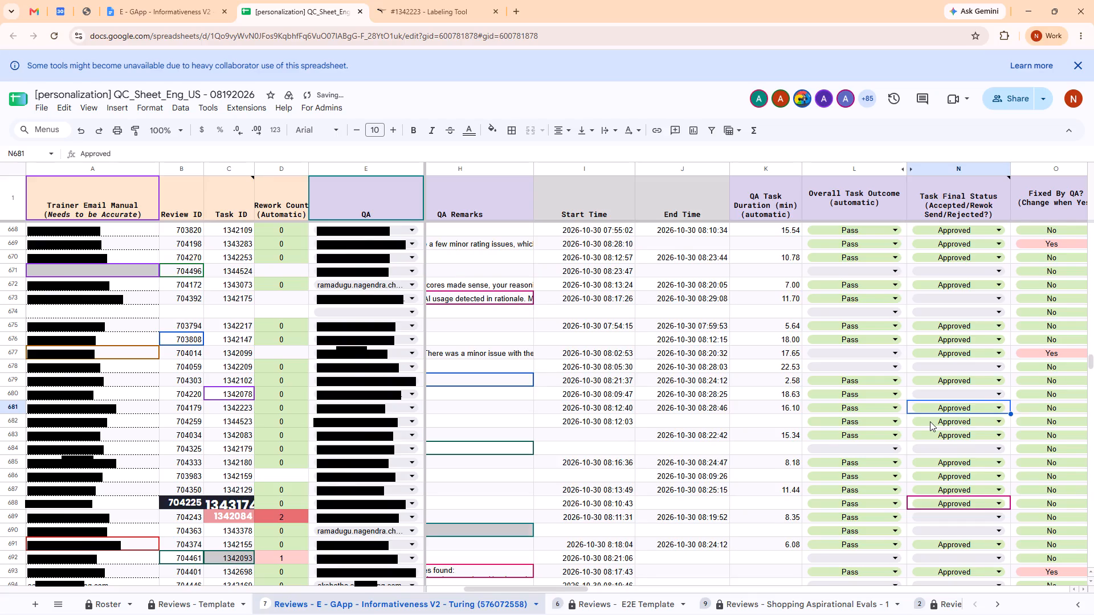
Search the sheet for the QA reviewer's first name and go back to the previous match.
scroll(930, 421, "left", 2)
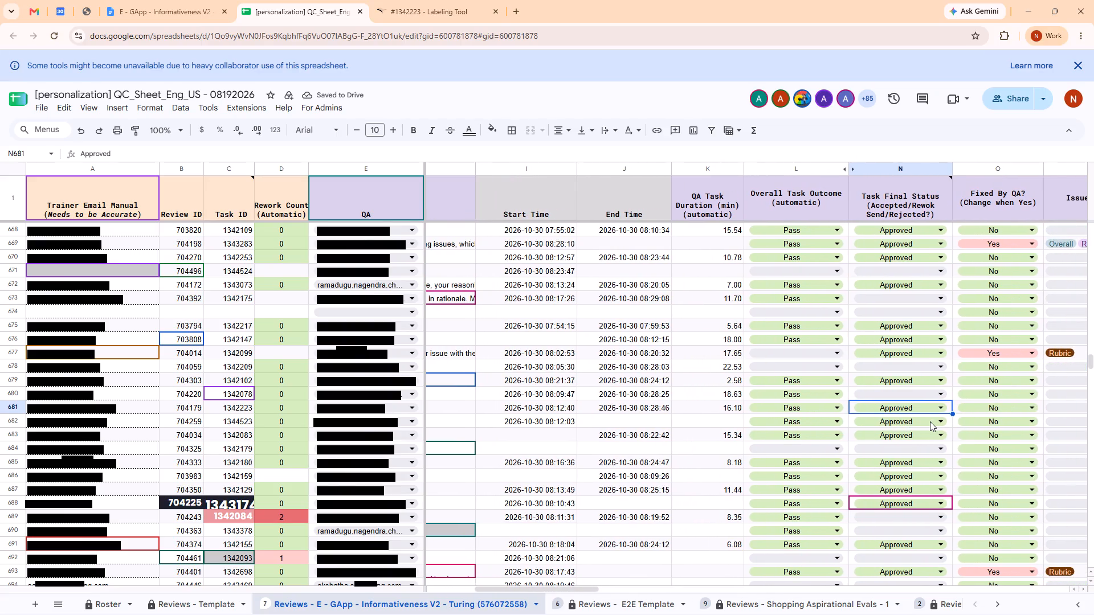
scroll(981, 420, "right", 1)
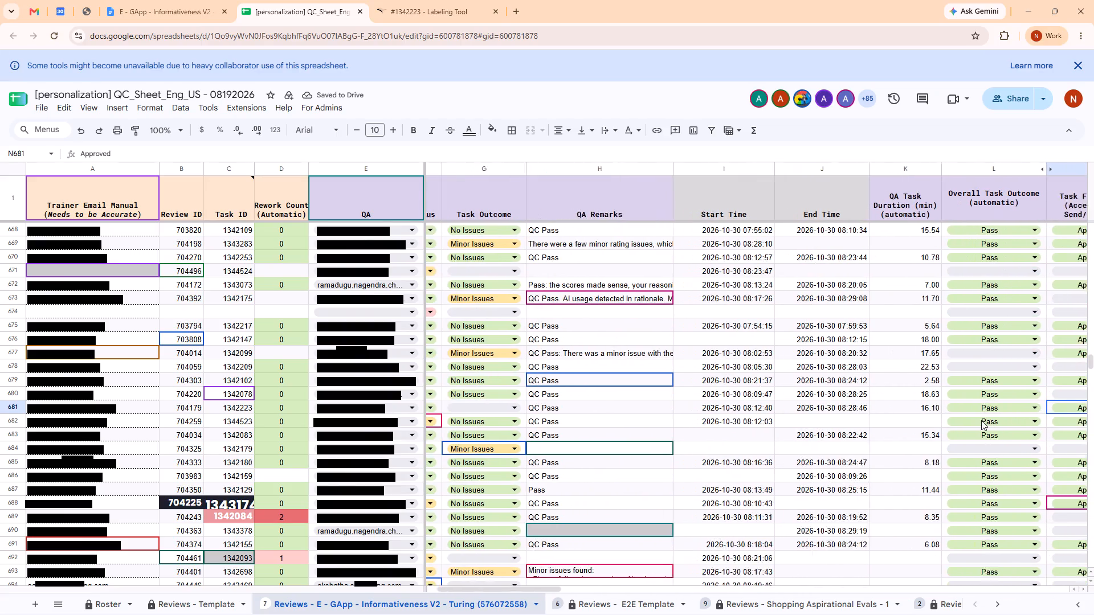
key("ctrl+f")
type("nakul")
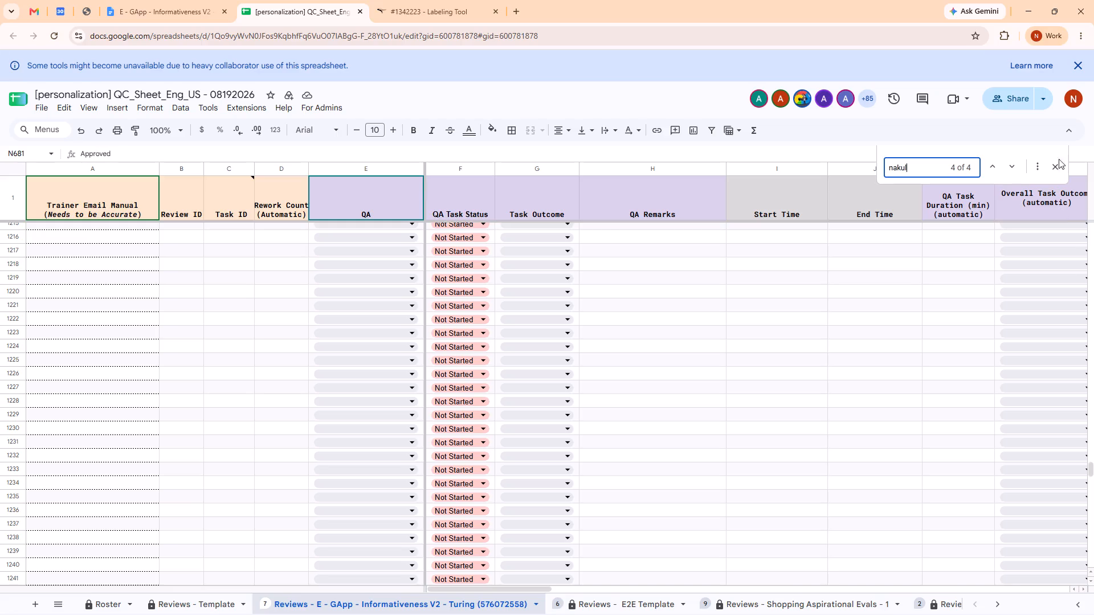
left_click(987, 171)
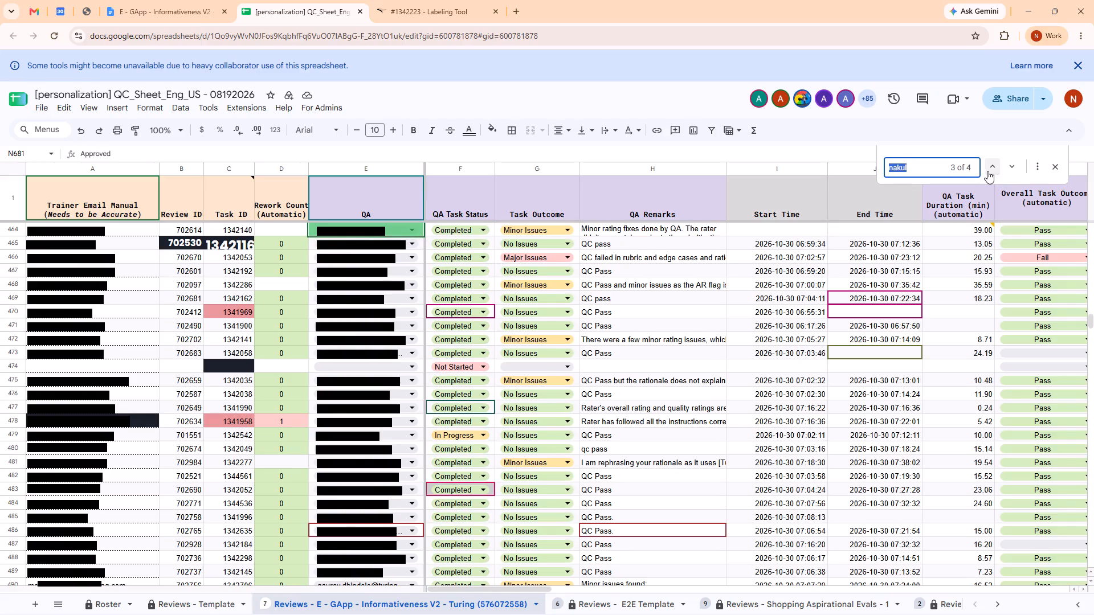
Examine the columns of the rows around the match in row 464, from QA Task Status across to Justification AI Detection.
scroll(734, 380, "right", 2)
scroll(628, 399, "up", 1)
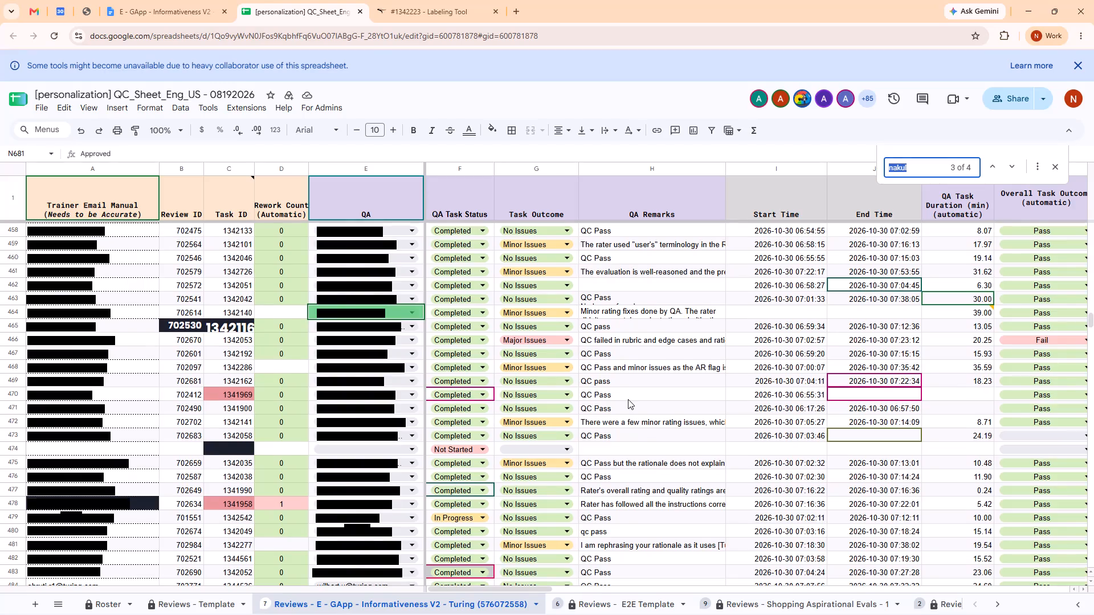
scroll(628, 399, "up", 1)
scroll(628, 399, "left", 1)
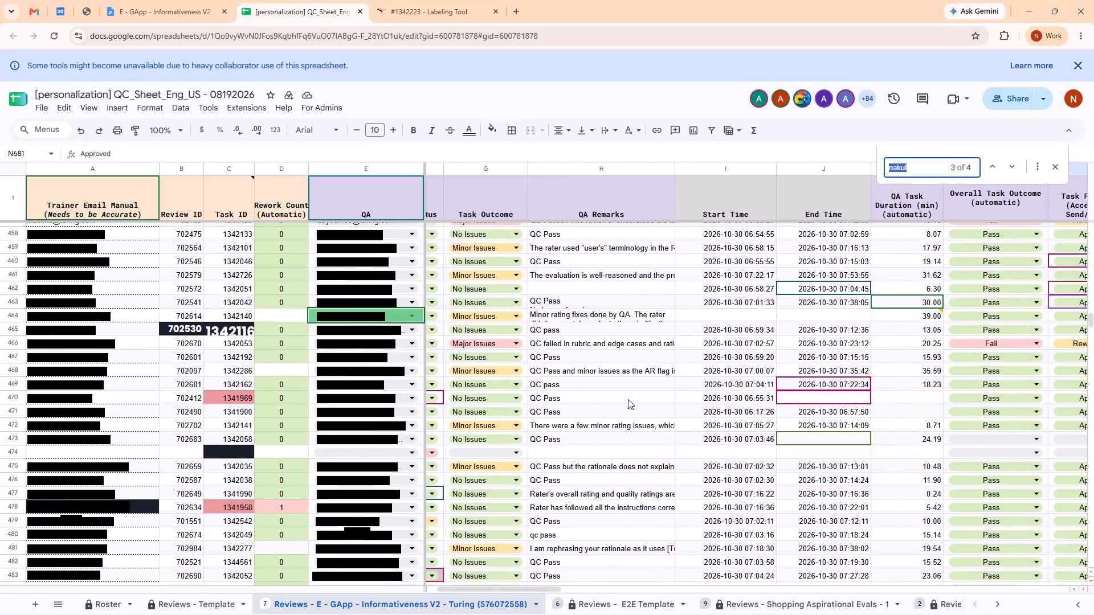
scroll(628, 399, "left", 4)
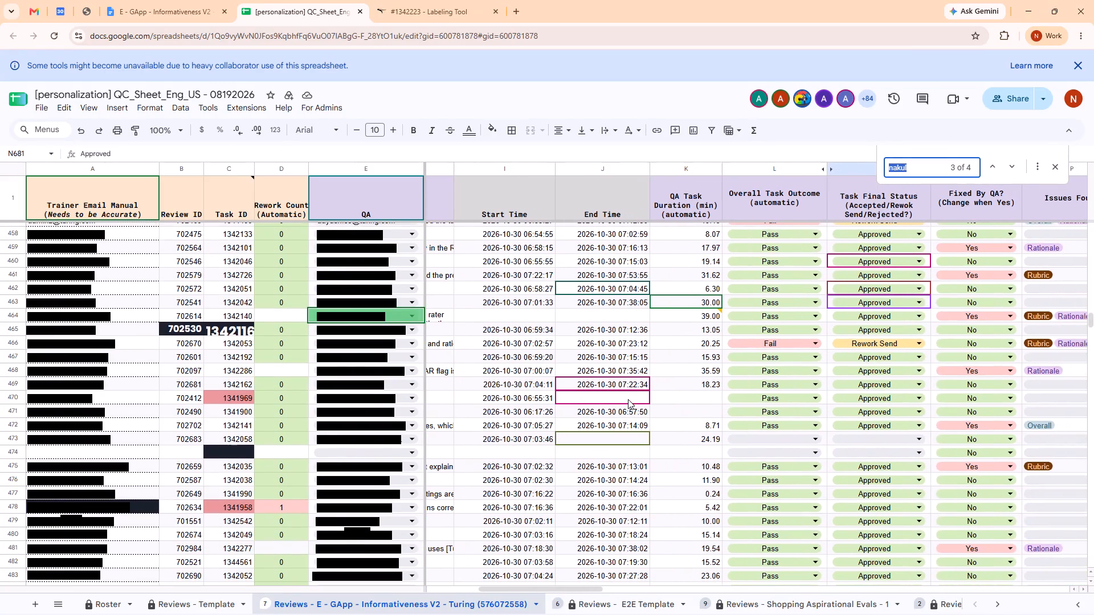
scroll(628, 399, "left", 5)
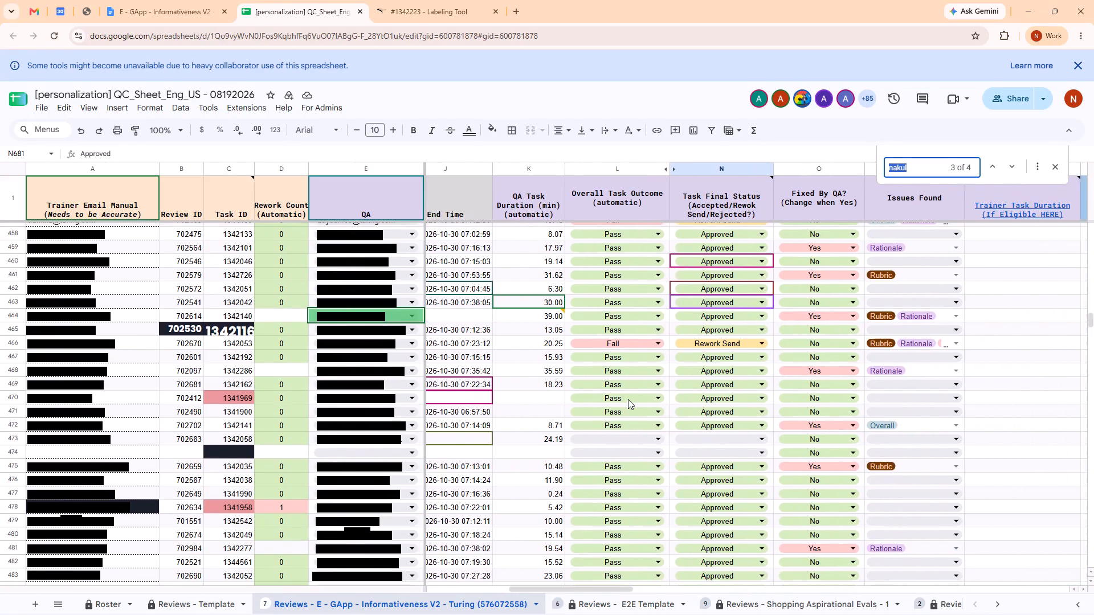
scroll(628, 399, "left", 6)
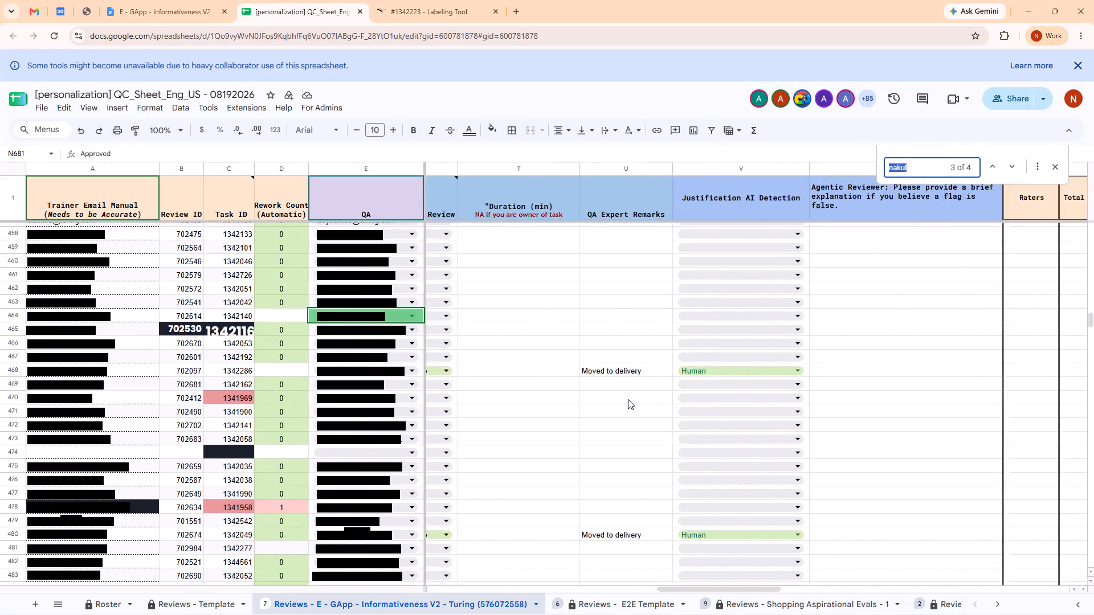
scroll(628, 399, "left", 1)
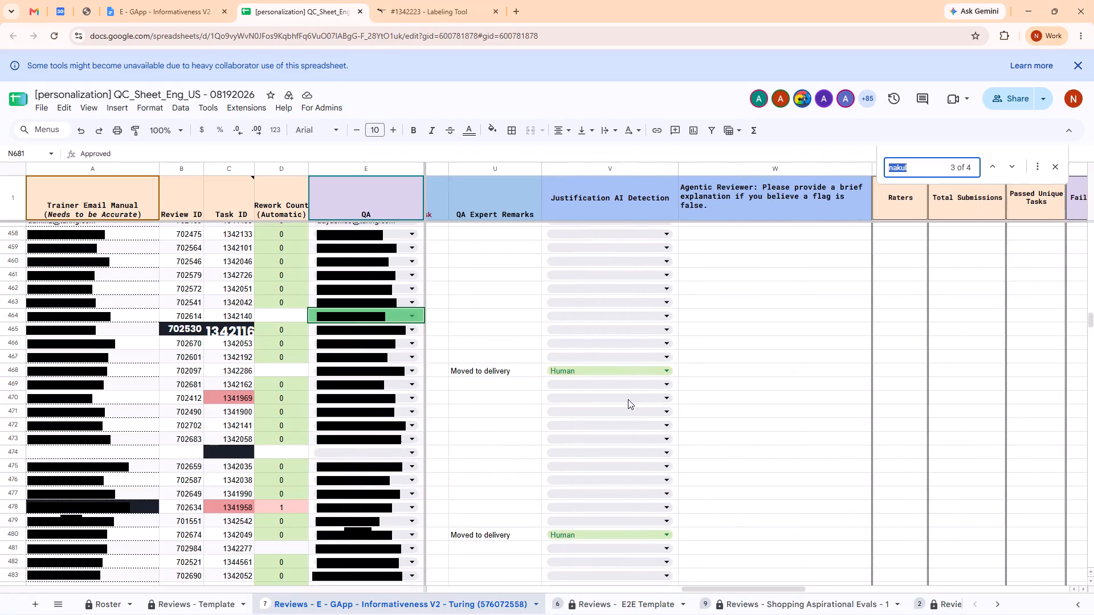
scroll(628, 399, "left", 2)
scroll(628, 399, "right", 1)
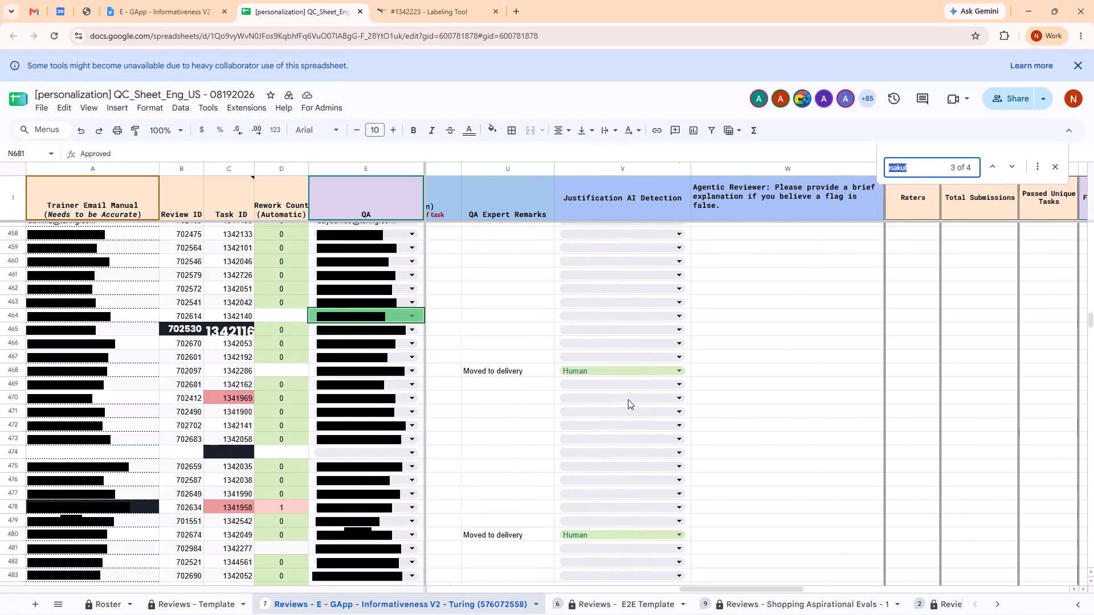
scroll(628, 399, "right", 2)
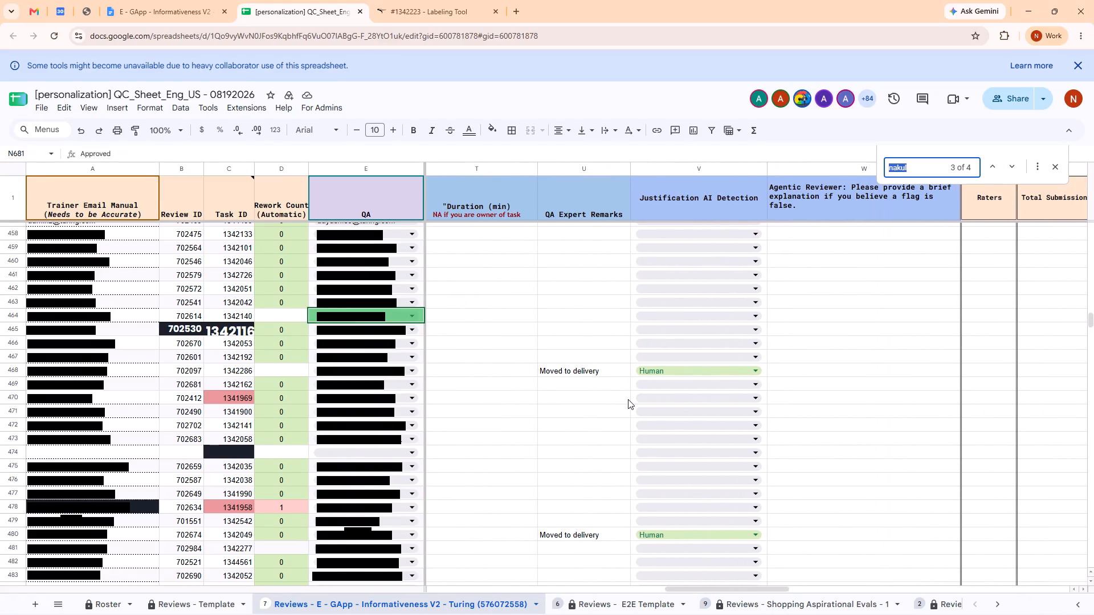
scroll(628, 399, "right", 1)
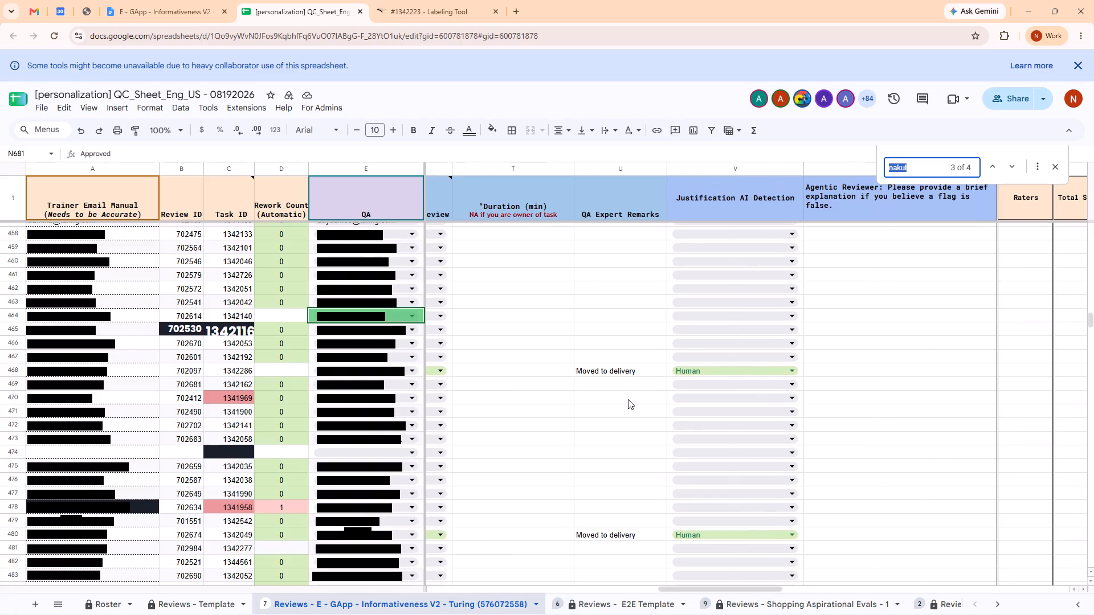
scroll(628, 399, "right", 1)
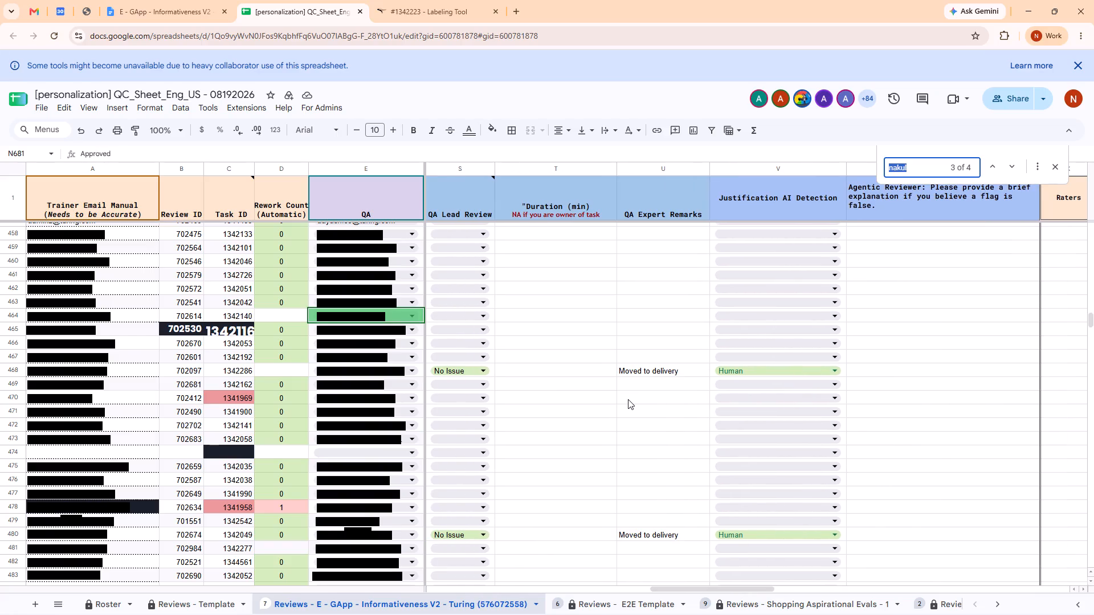
Look through the QA Expert Email, QA Lead Review, QA Expert Remarks and Justification AI Detection entries from row 502 back to row 28.
scroll(628, 399, "down", 1)
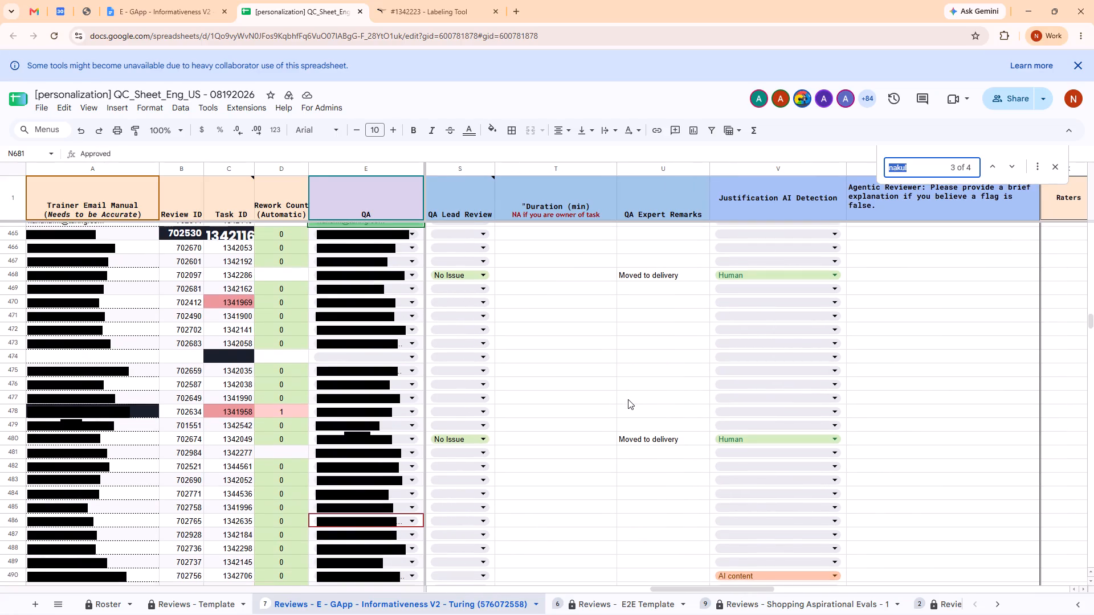
scroll(628, 399, "down", 2)
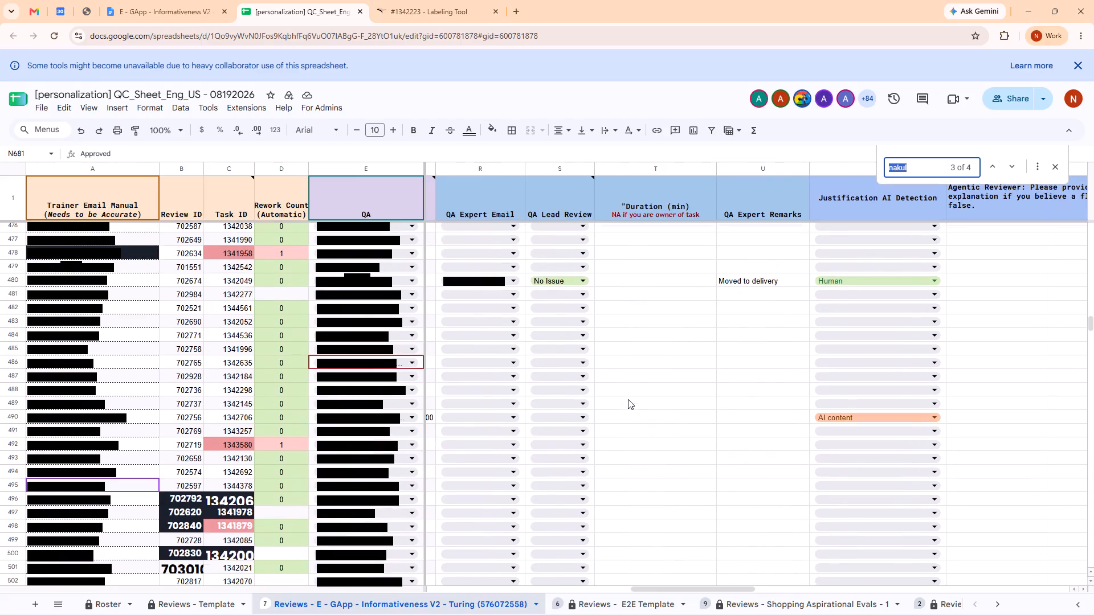
scroll(628, 399, "down", 3)
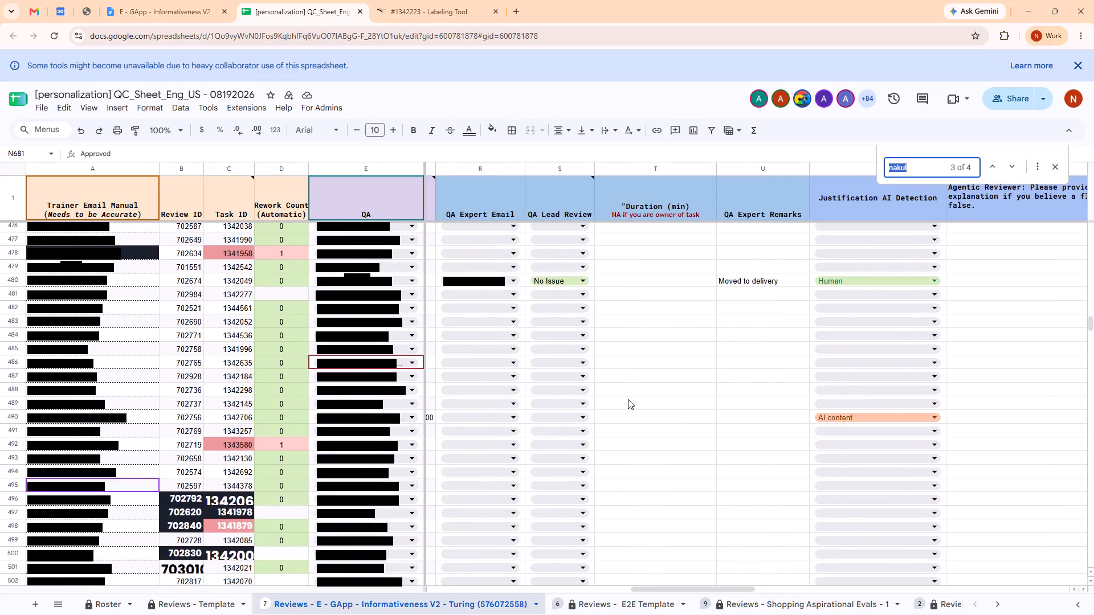
scroll(628, 399, "up", 2)
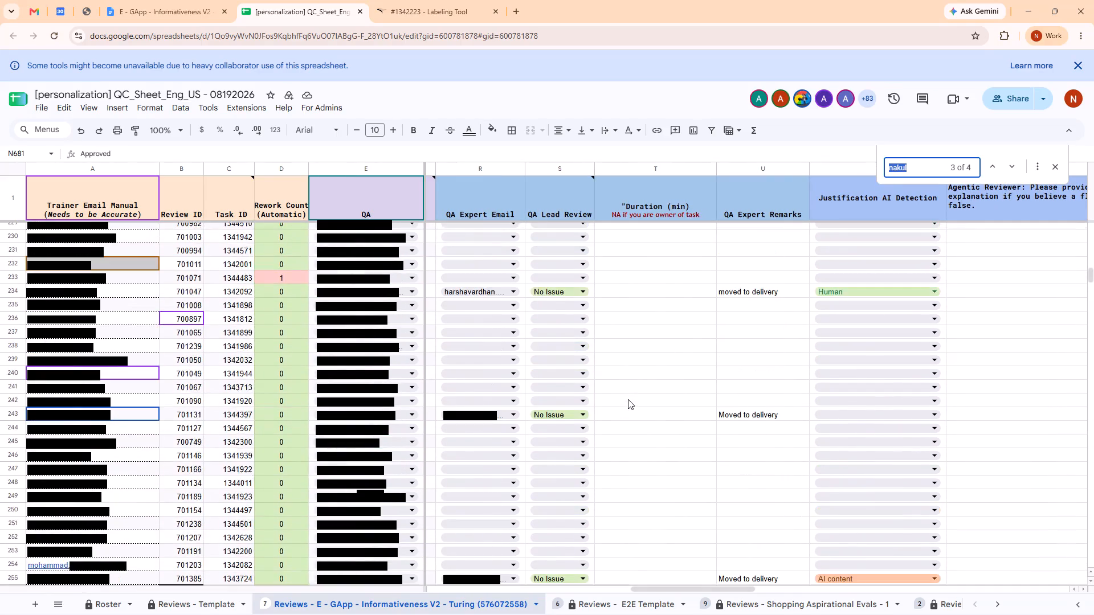
scroll(628, 399, "up", 11)
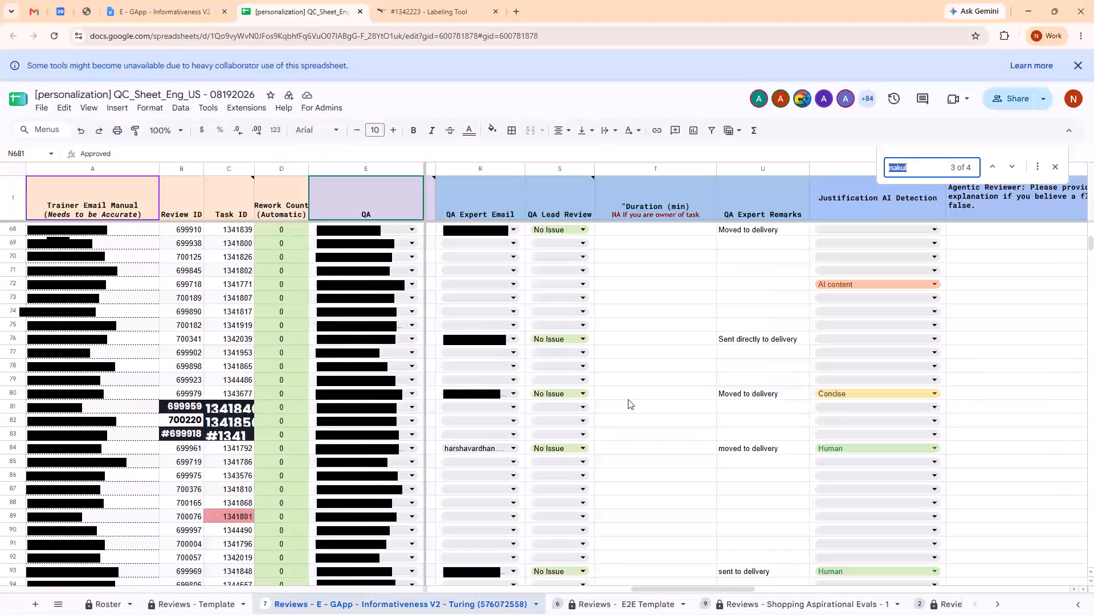
scroll(628, 399, "up", 1)
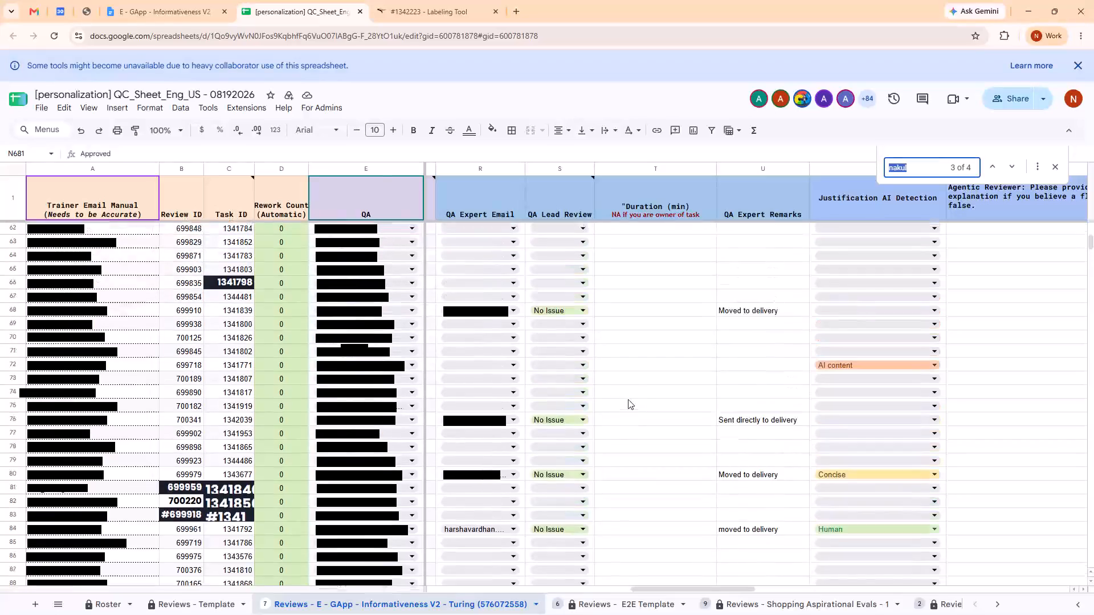
scroll(628, 399, "up", 5)
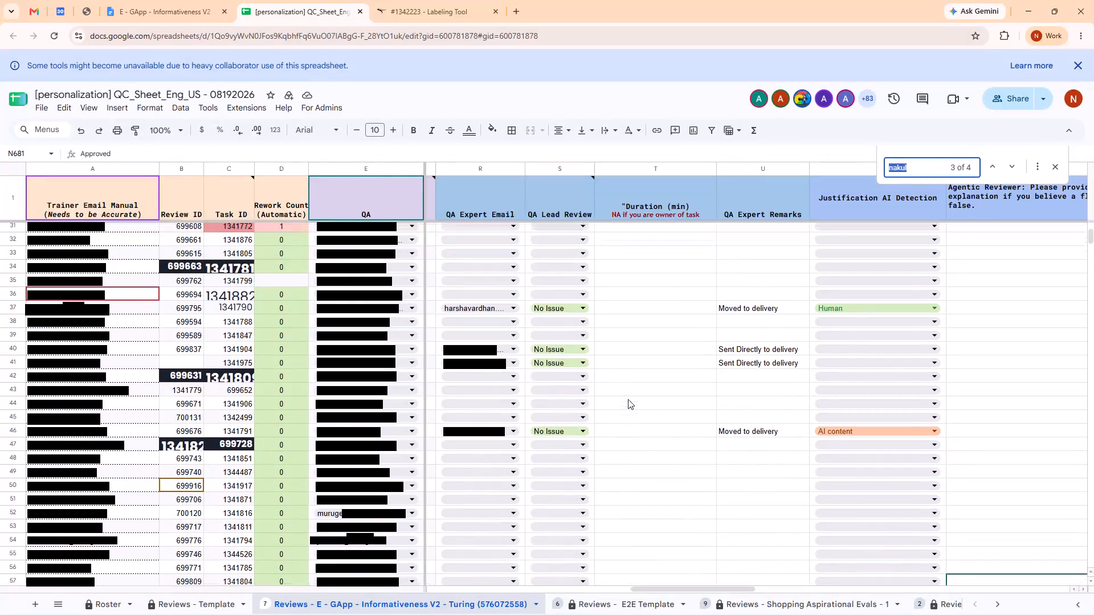
scroll(628, 399, "up", 1)
Review rows 28 to 53 from Trainer Task Duration back to QA Task Status, and close the sheet search.
scroll(628, 399, "right", 2)
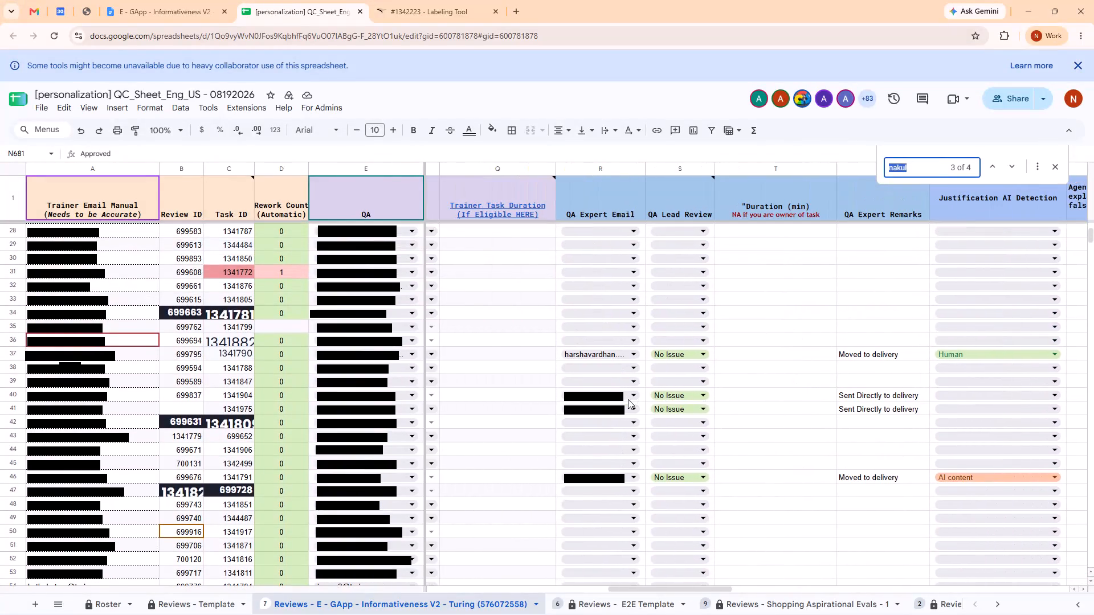
scroll(628, 399, "right", 3)
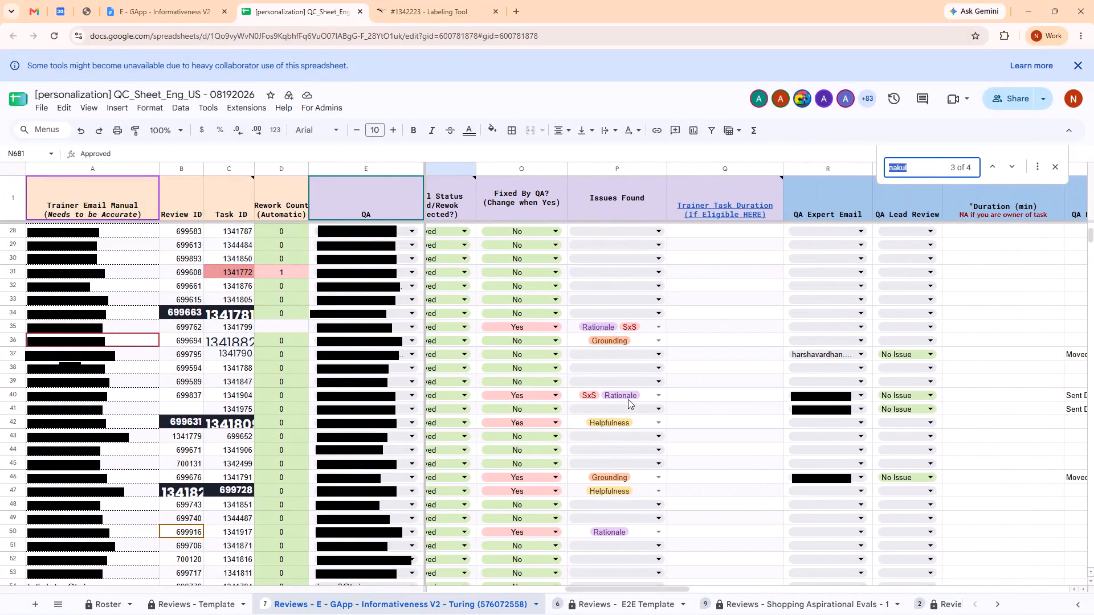
scroll(628, 399, "right", 3)
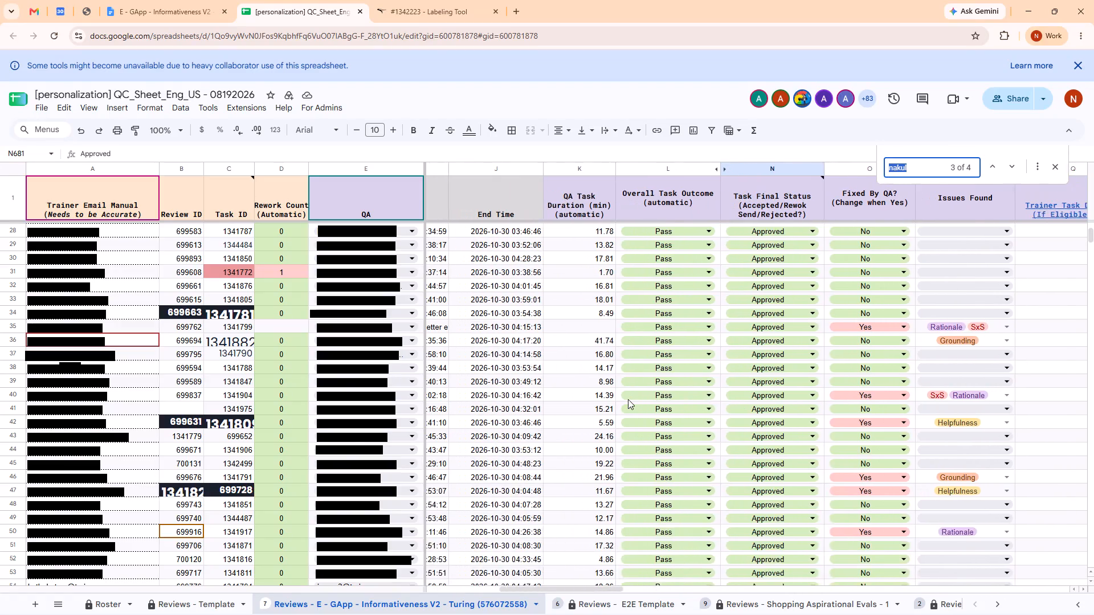
scroll(628, 399, "right", 1)
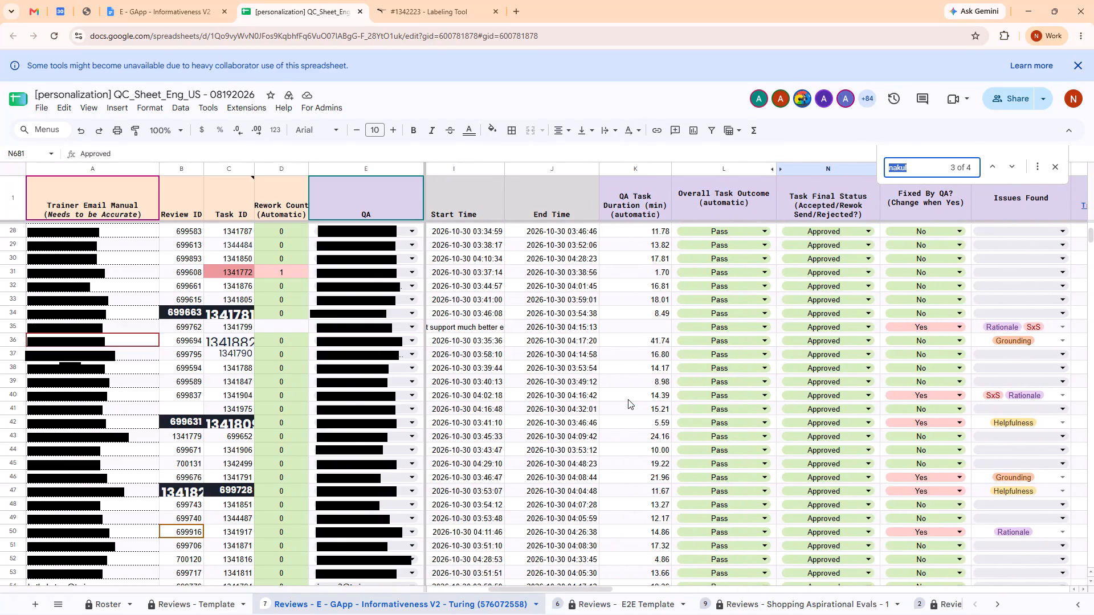
scroll(628, 399, "right", 4)
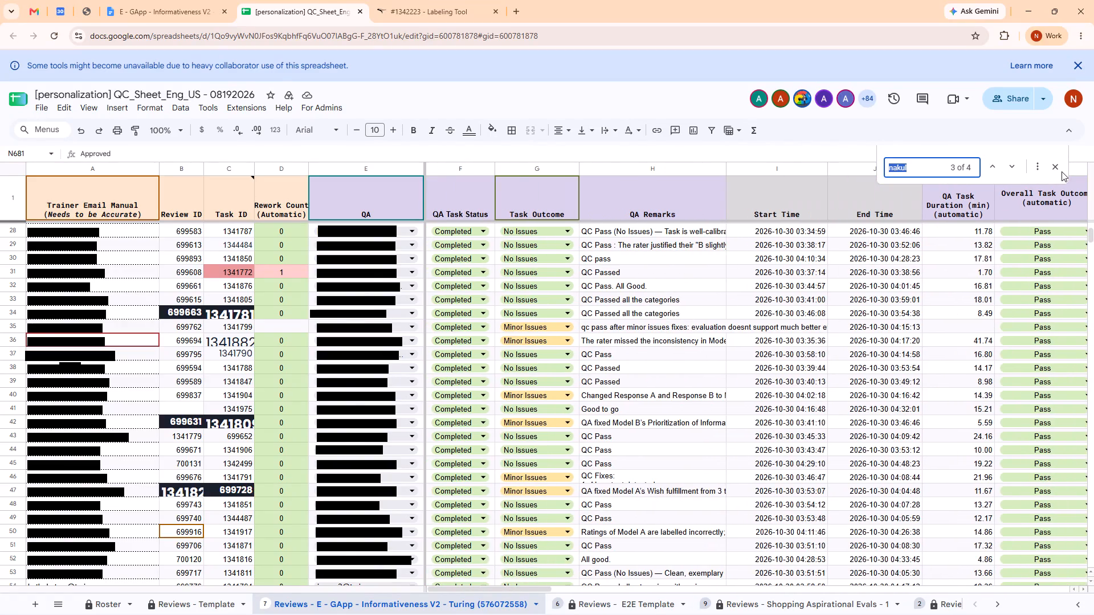
left_click(1062, 171)
left_click(1059, 167)
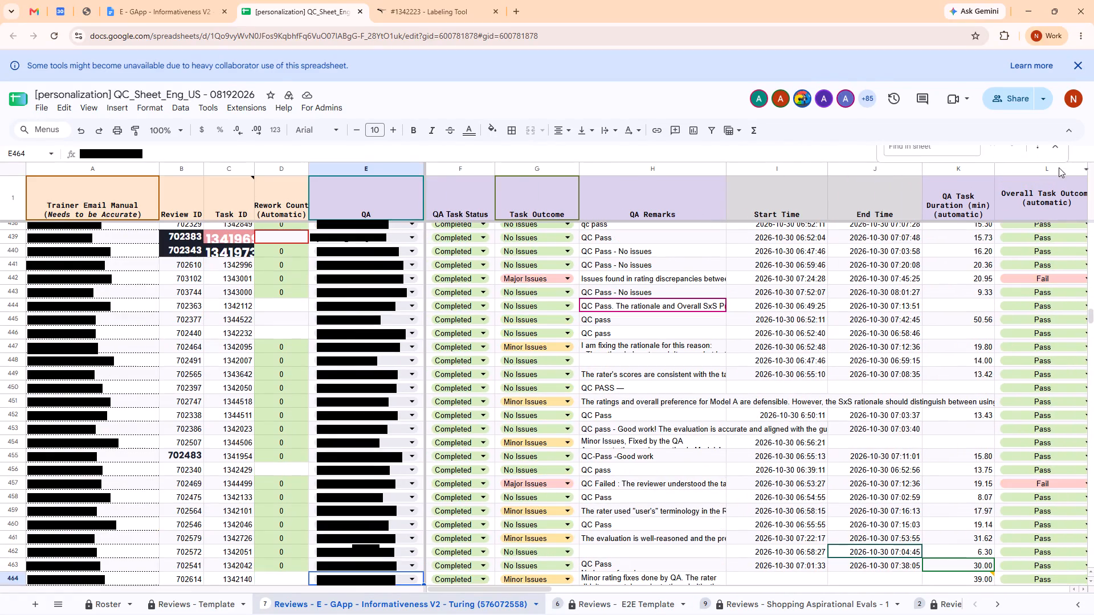
left_click(916, 133)
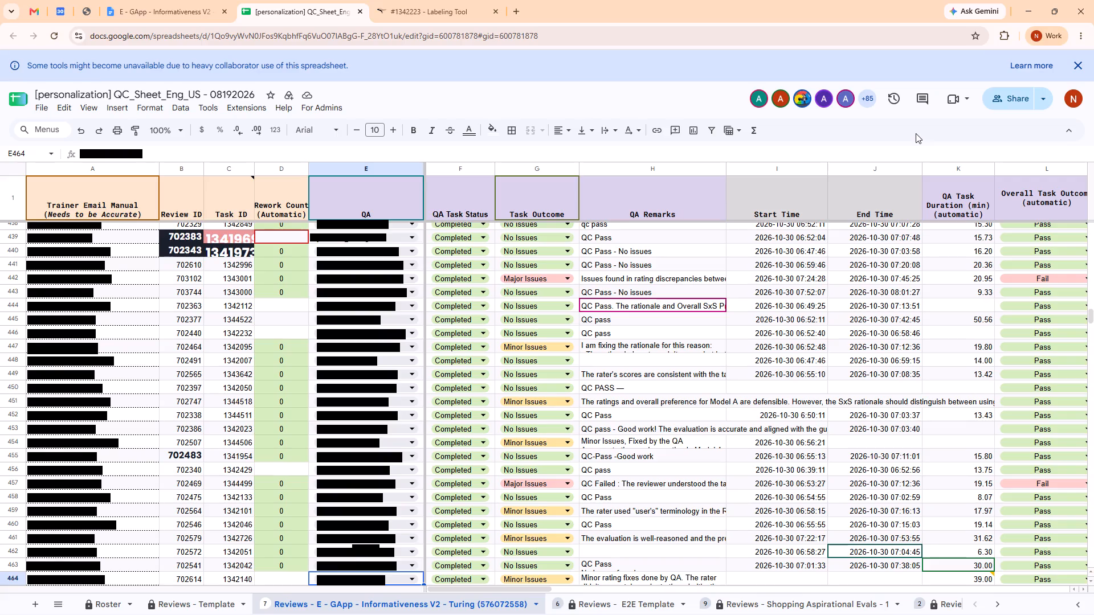
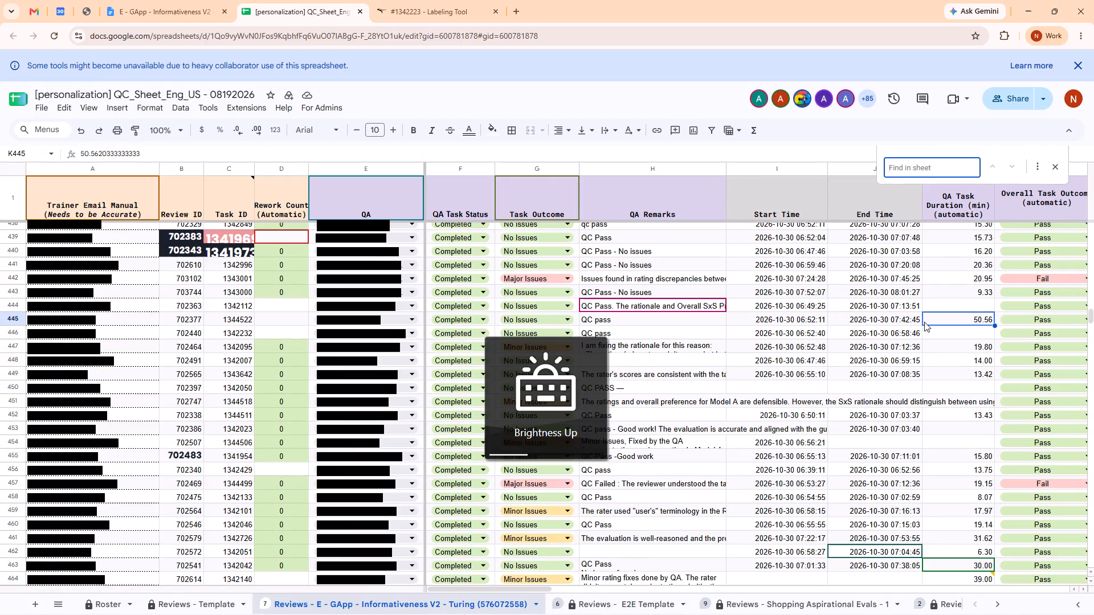
Search the sheet for the QA reviewer's first name, go back to the row 271 match and examine its review columns through QA Expert Remarks.
type("nakul")
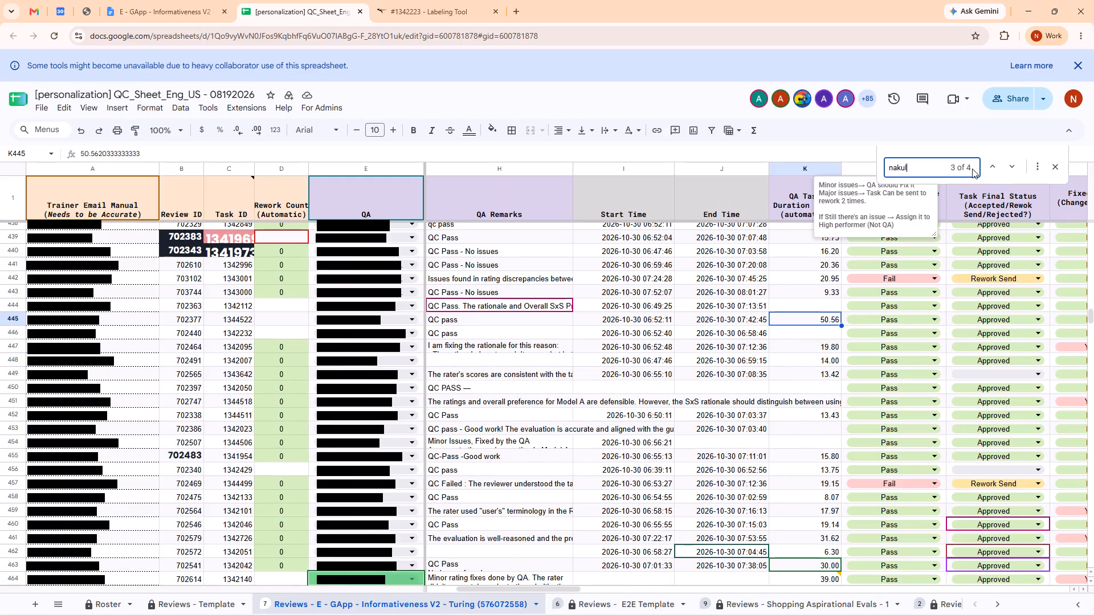
left_click(991, 167)
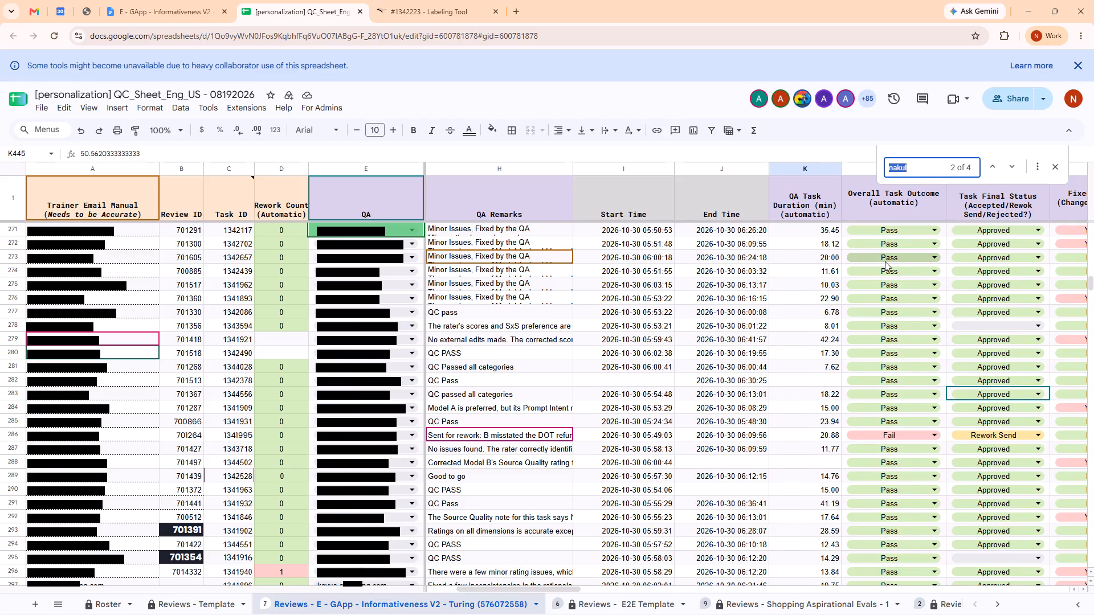
scroll(885, 261, "left", 8)
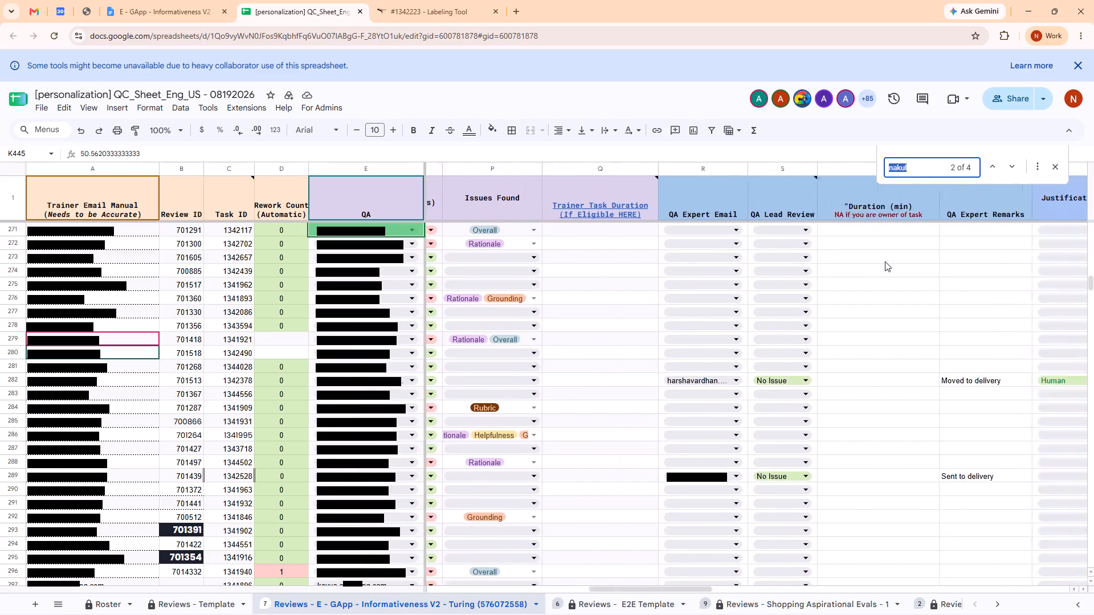
scroll(885, 261, "left", 3)
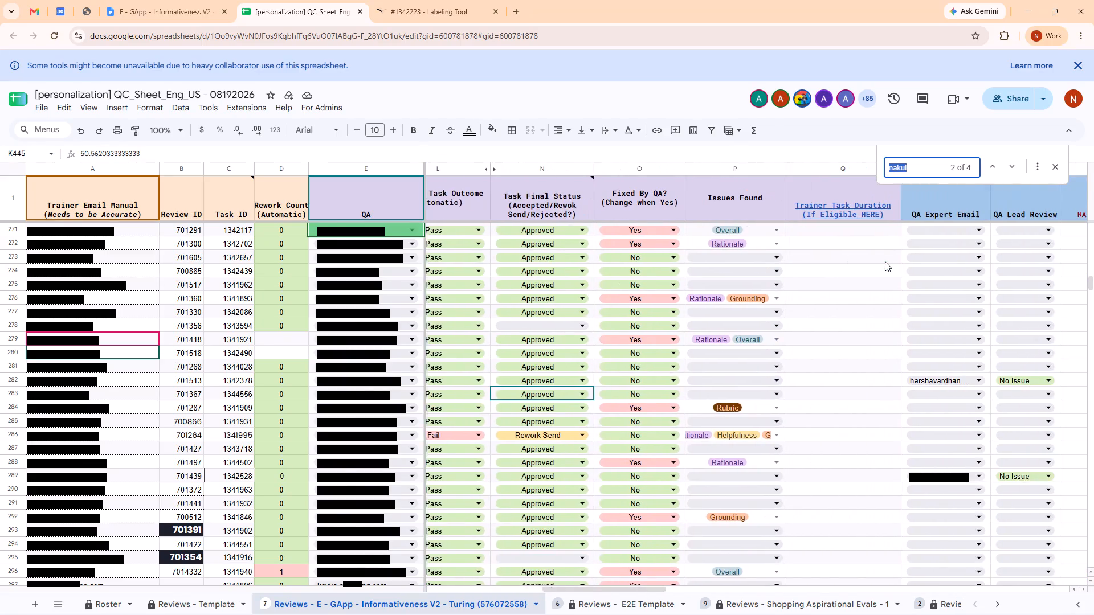
scroll(885, 261, "left", 3)
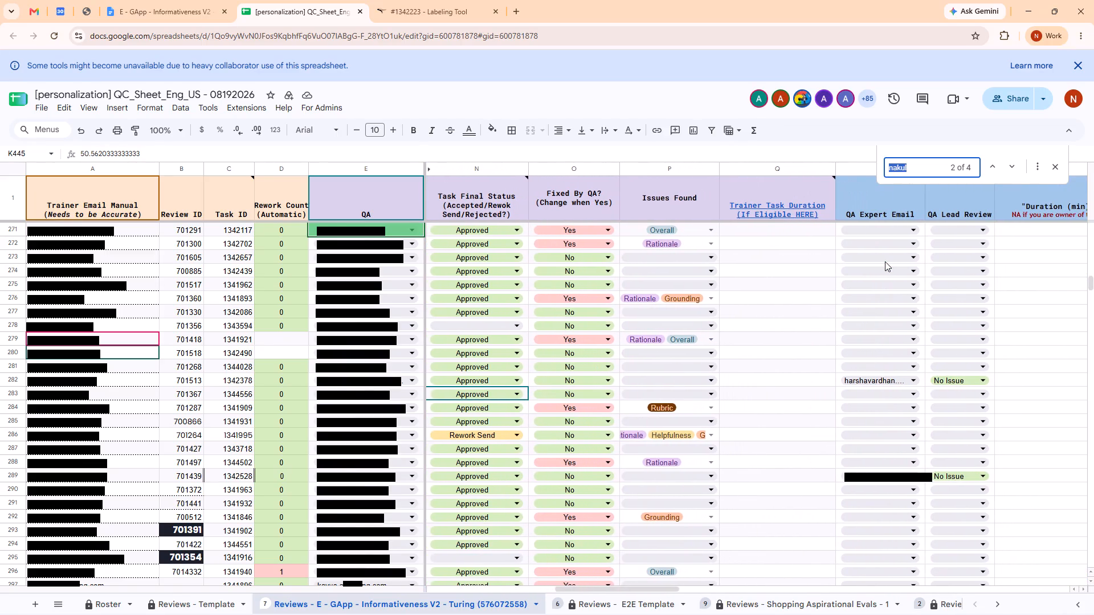
scroll(885, 261, "left", 1)
Go back to the reviewer's match in row 86, examine its figures, and look through the rows above up to the Batch Dashboard.
left_click(995, 164)
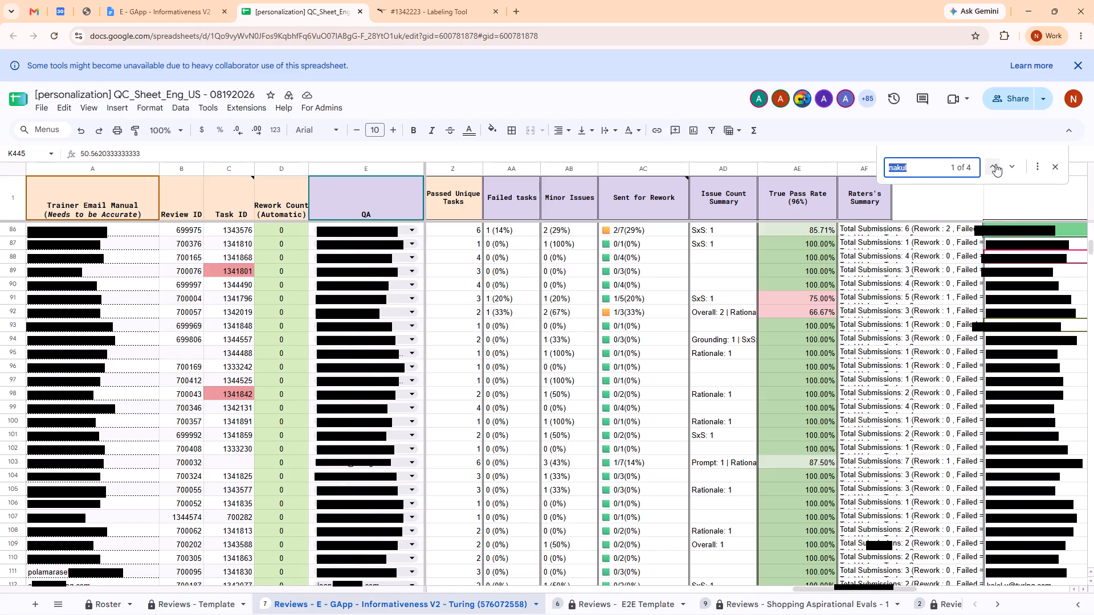
scroll(961, 273, "left", 4)
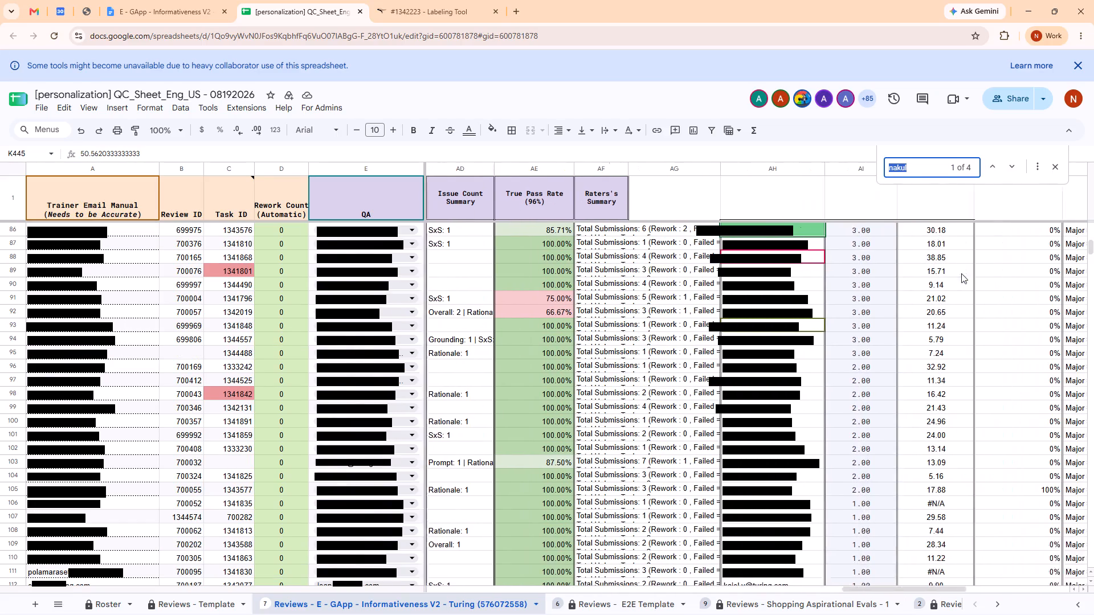
scroll(961, 273, "left", 3)
scroll(961, 273, "up", 1)
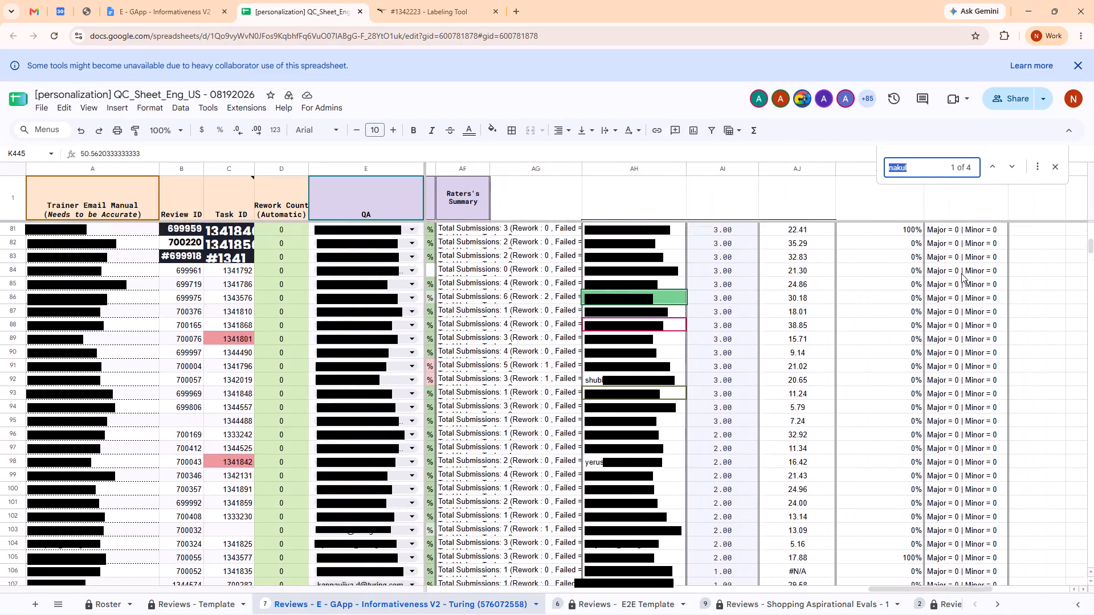
scroll(961, 273, "up", 2)
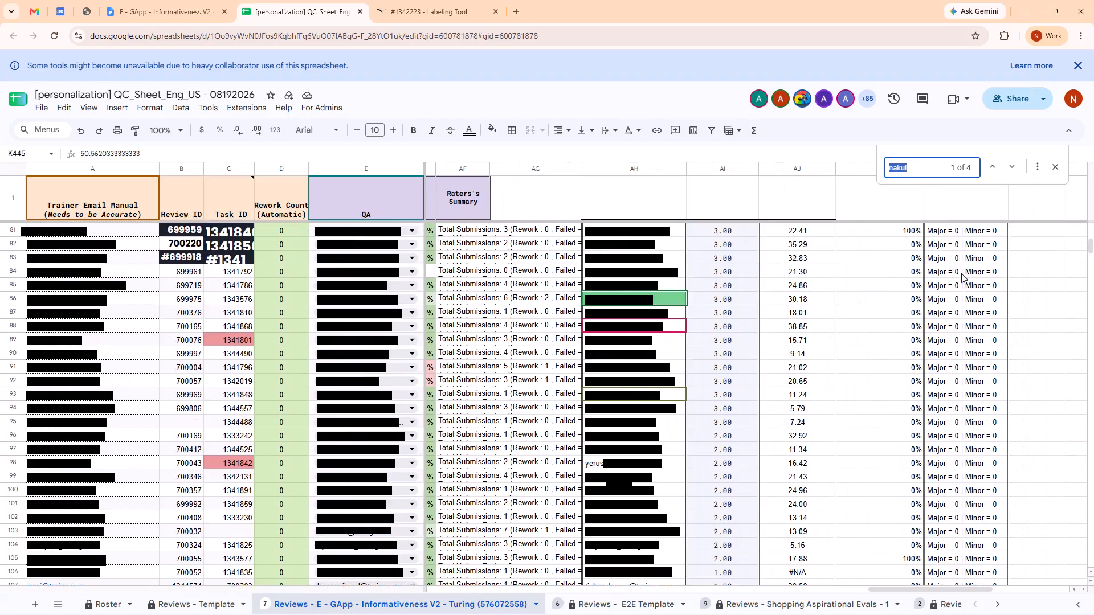
scroll(961, 273, "up", 10)
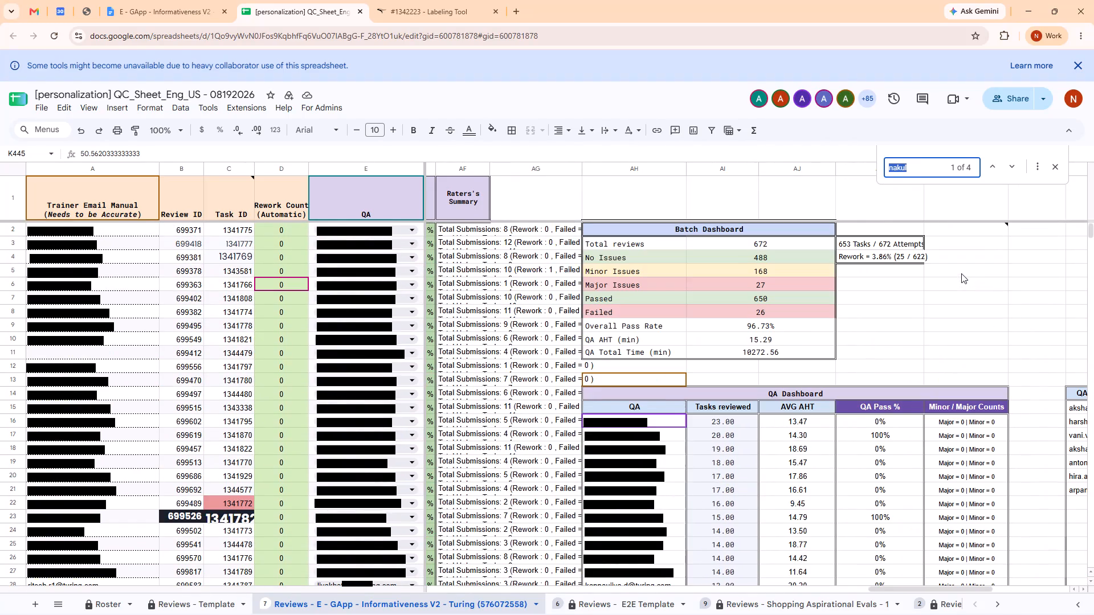
Review the QA Dashboard's Tasks reviewed, AVG AHT, QA Pass % and Minor / Major Counts from its header down through the rows in the 40s.
scroll(961, 273, "down", 1)
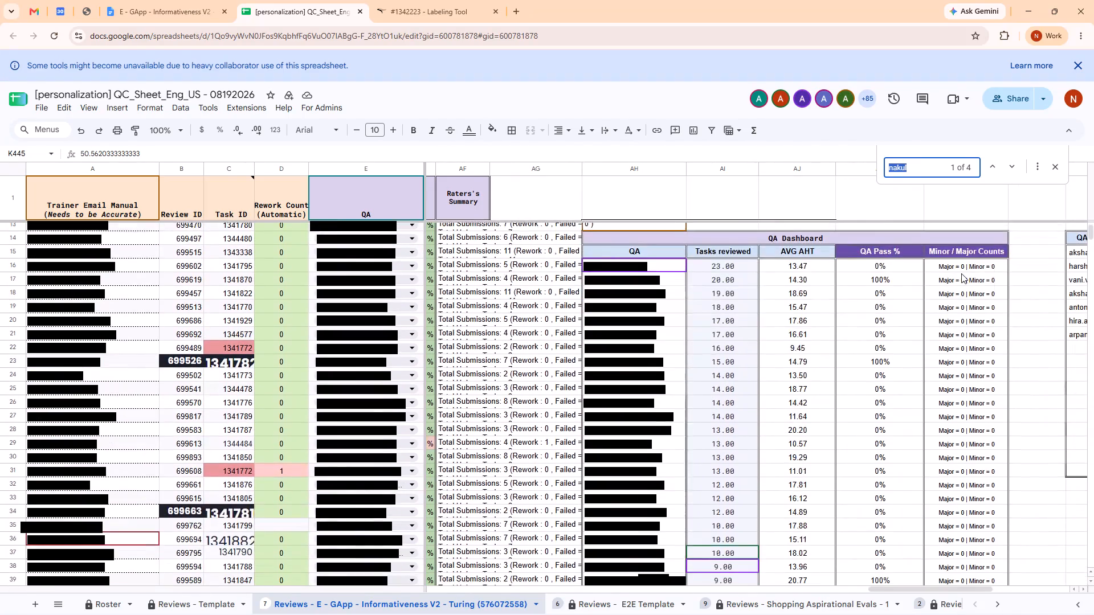
scroll(961, 273, "down", 2)
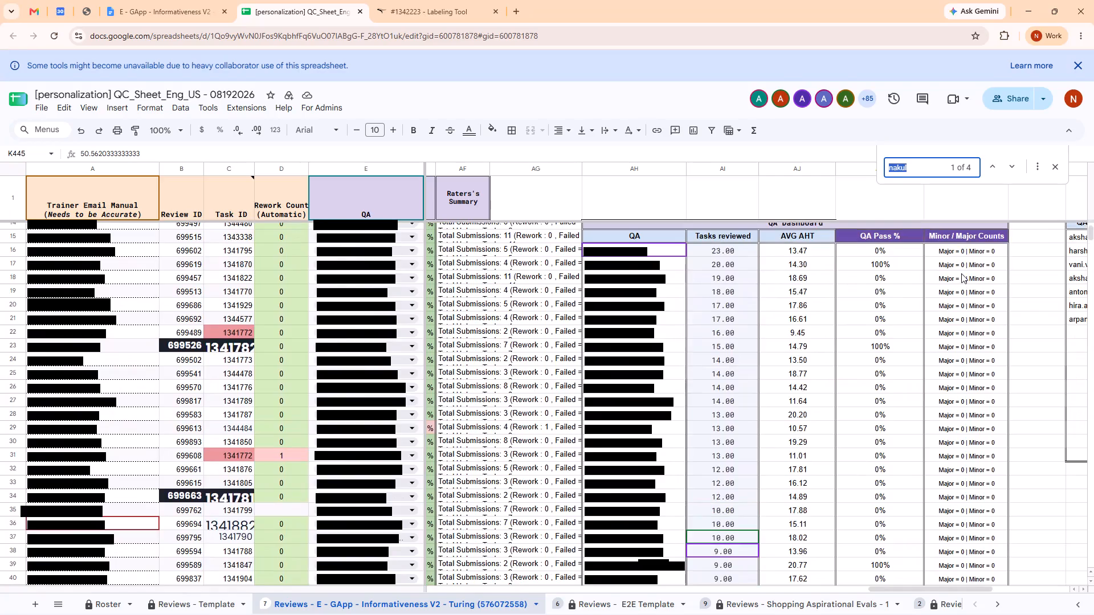
scroll(961, 273, "down", 3)
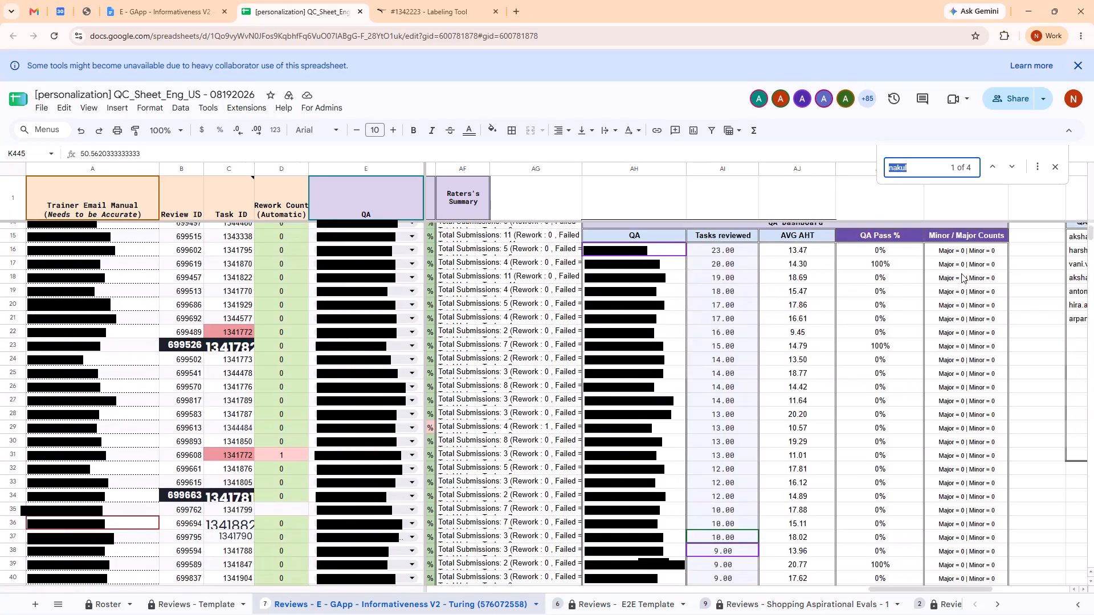
scroll(961, 273, "down", 1)
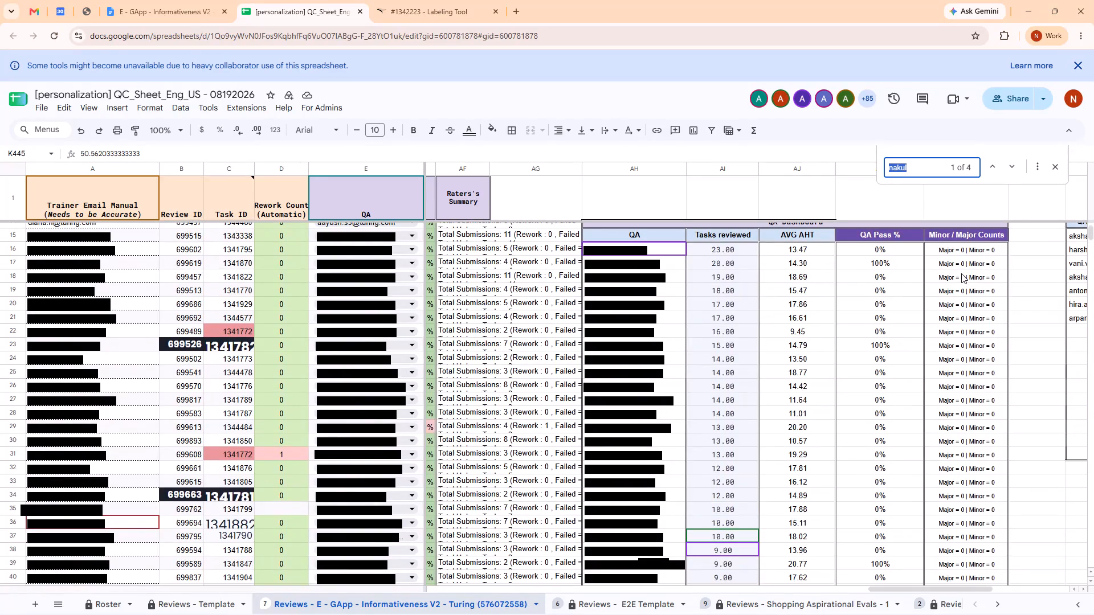
scroll(961, 273, "down", 1)
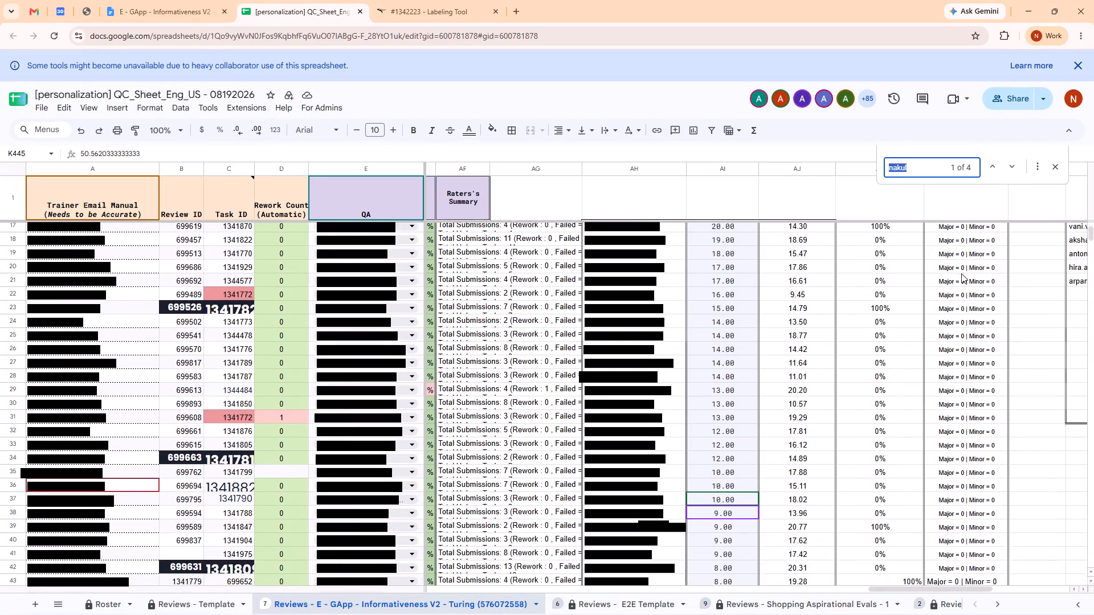
scroll(961, 273, "down", 1)
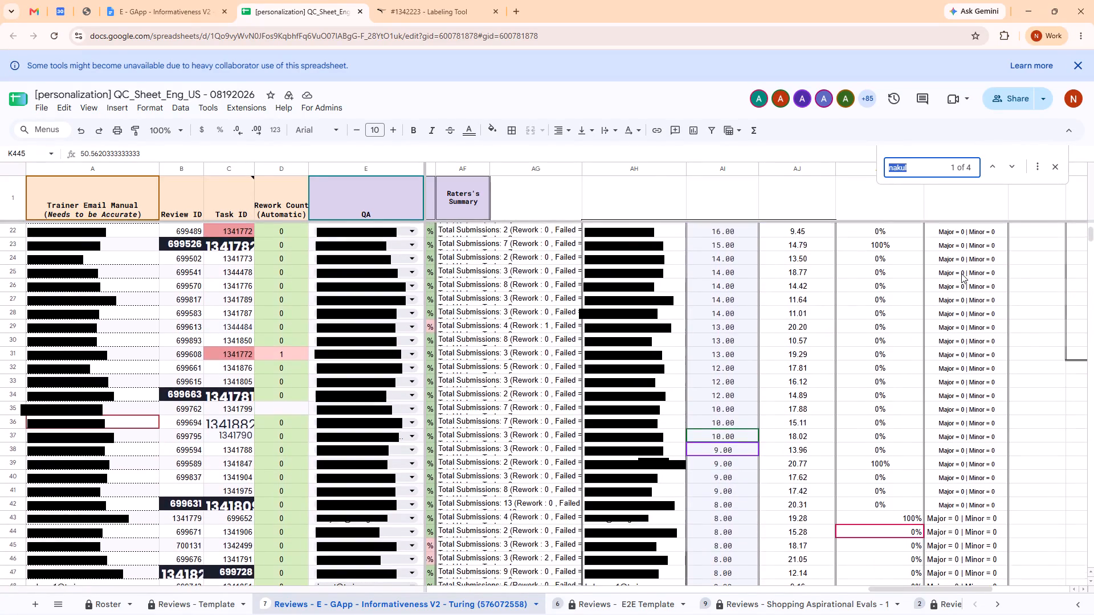
scroll(961, 273, "down", 2)
Read the QA Dashboard onward to the reviewer's entry in row 86, examine that row's figures, and close the sheet search.
scroll(961, 273, "right", 1)
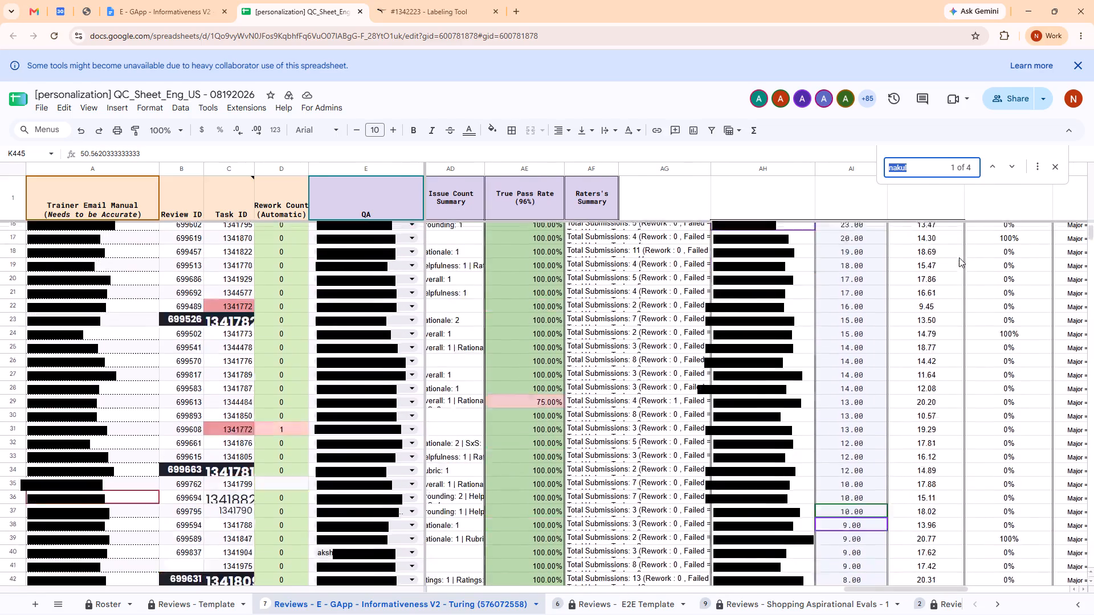
scroll(959, 257, "down", 2)
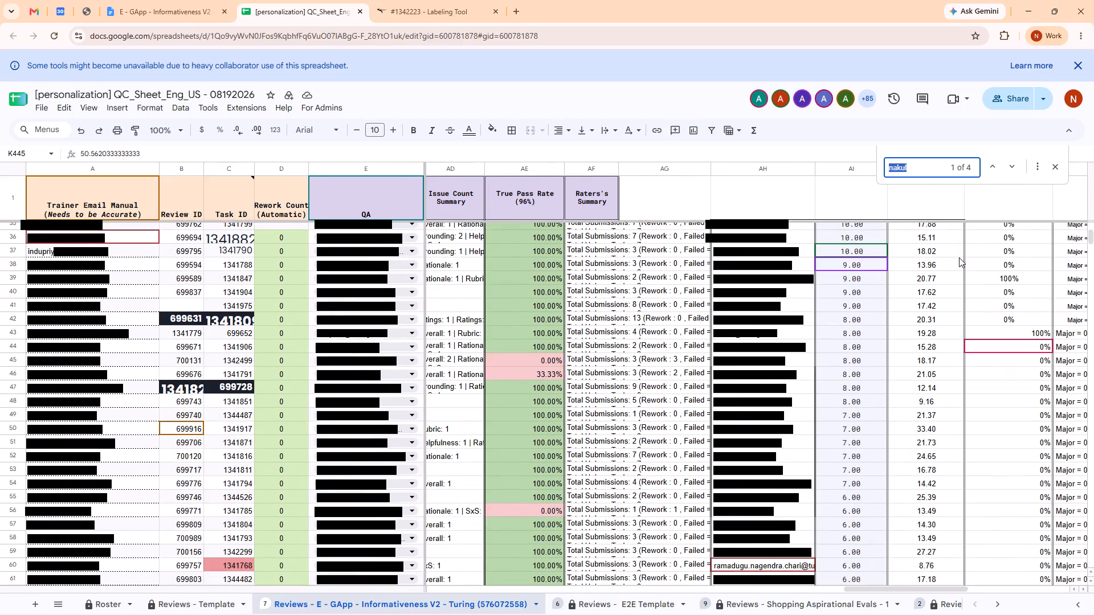
scroll(959, 257, "down", 3)
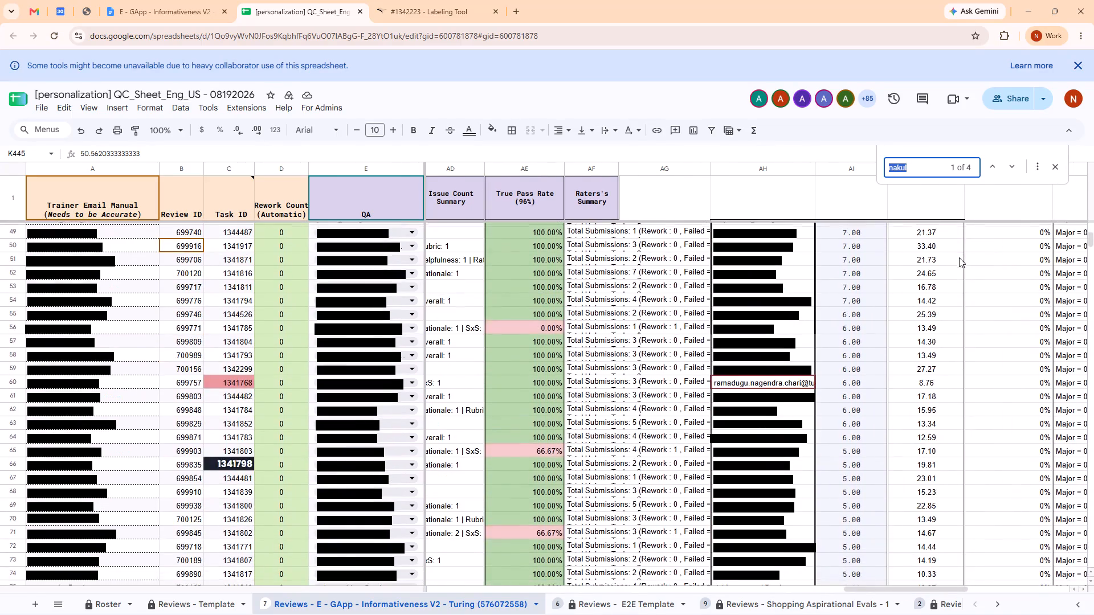
scroll(959, 257, "down", 3)
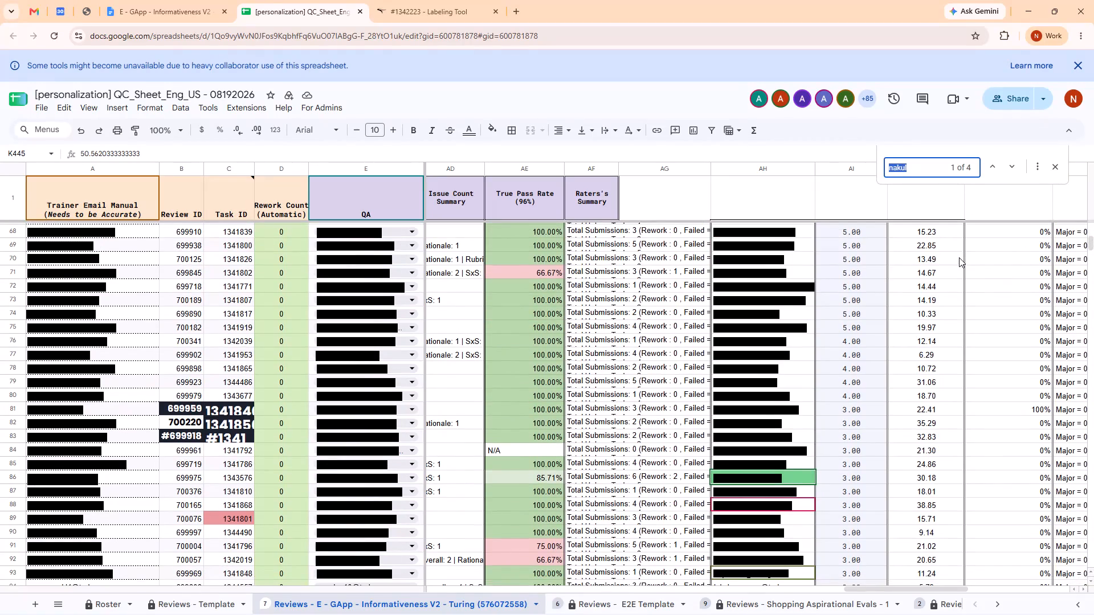
scroll(959, 392, "left", 1)
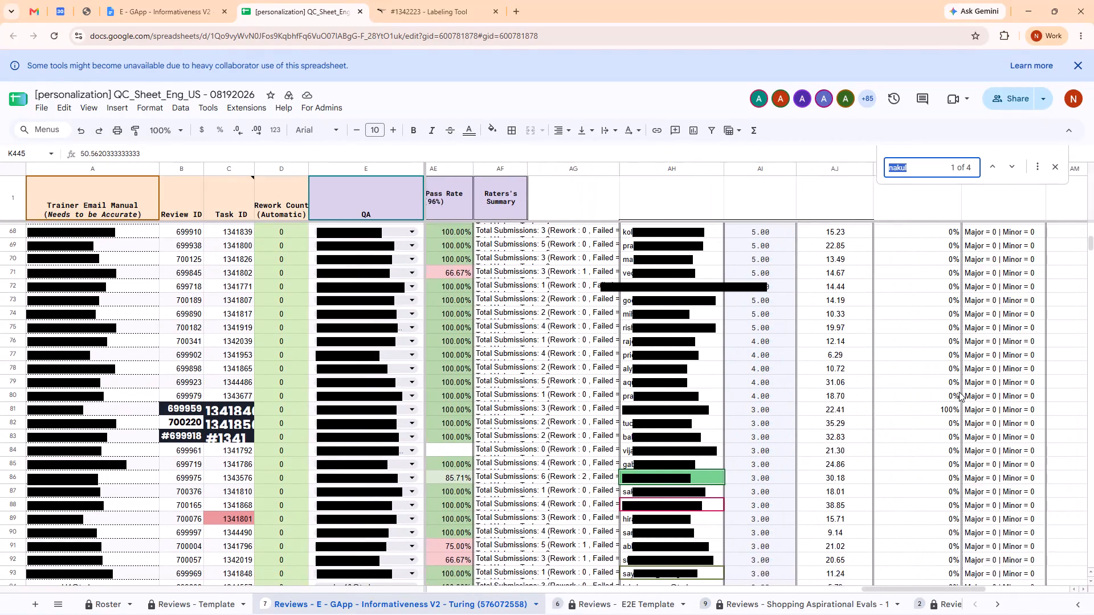
scroll(959, 392, "left", 2)
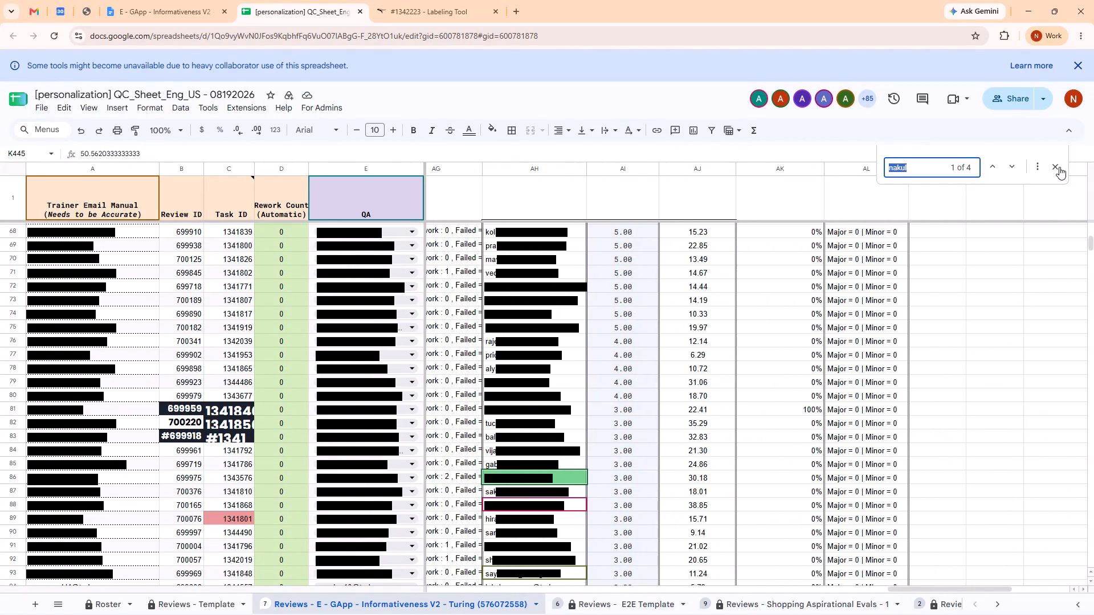
left_click(1059, 167)
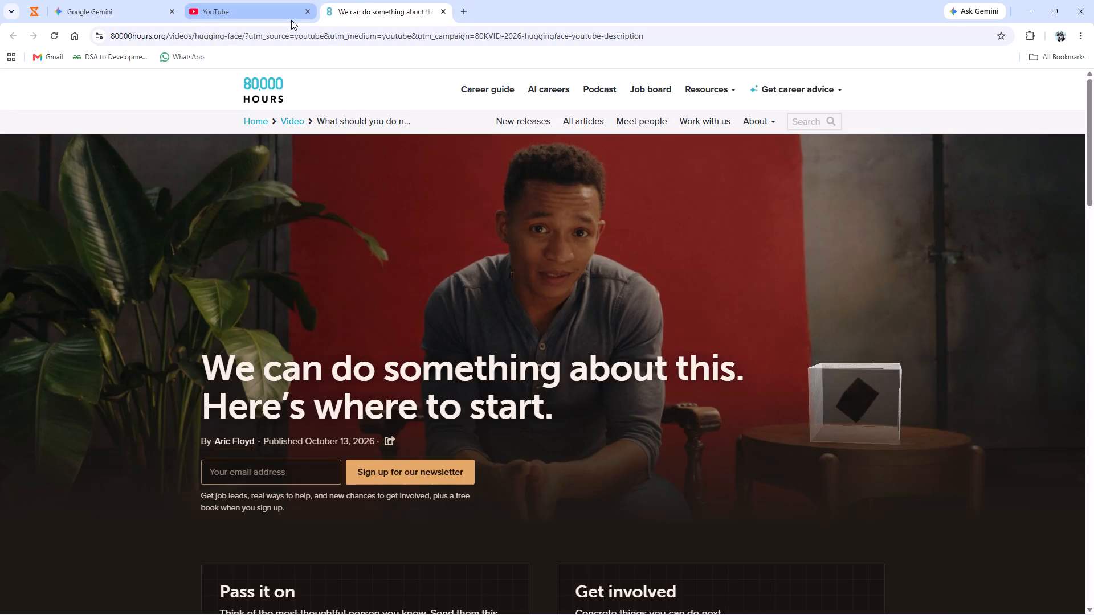
left_click(291, 20)
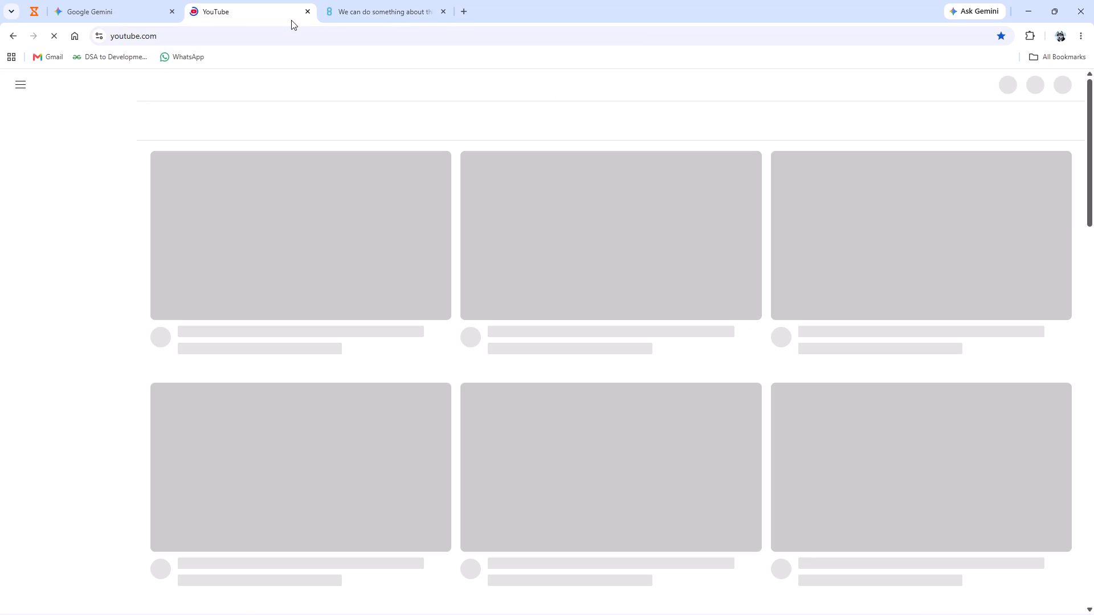
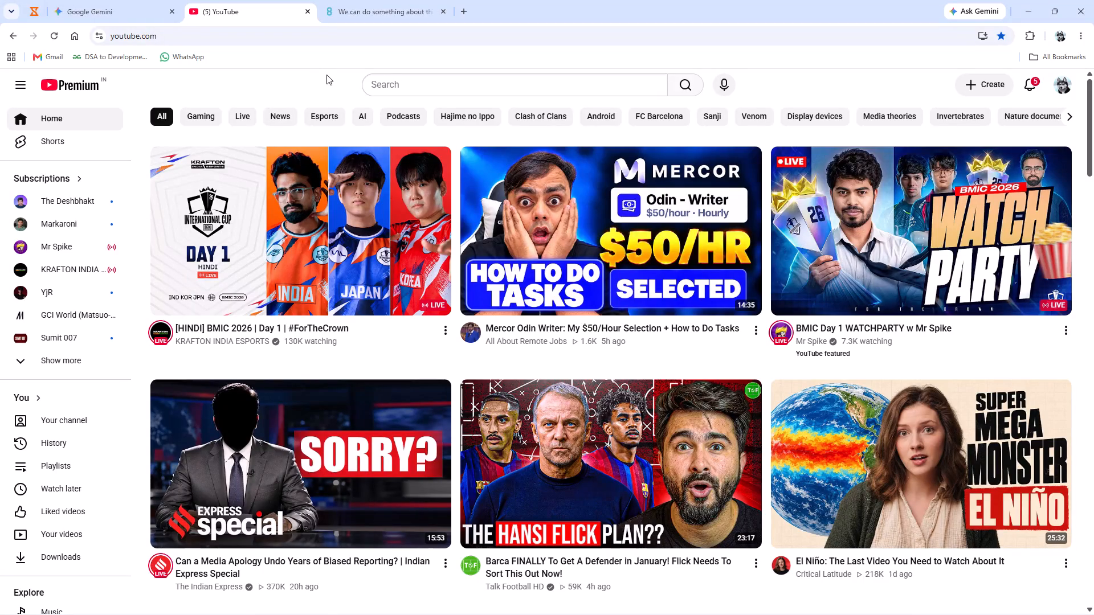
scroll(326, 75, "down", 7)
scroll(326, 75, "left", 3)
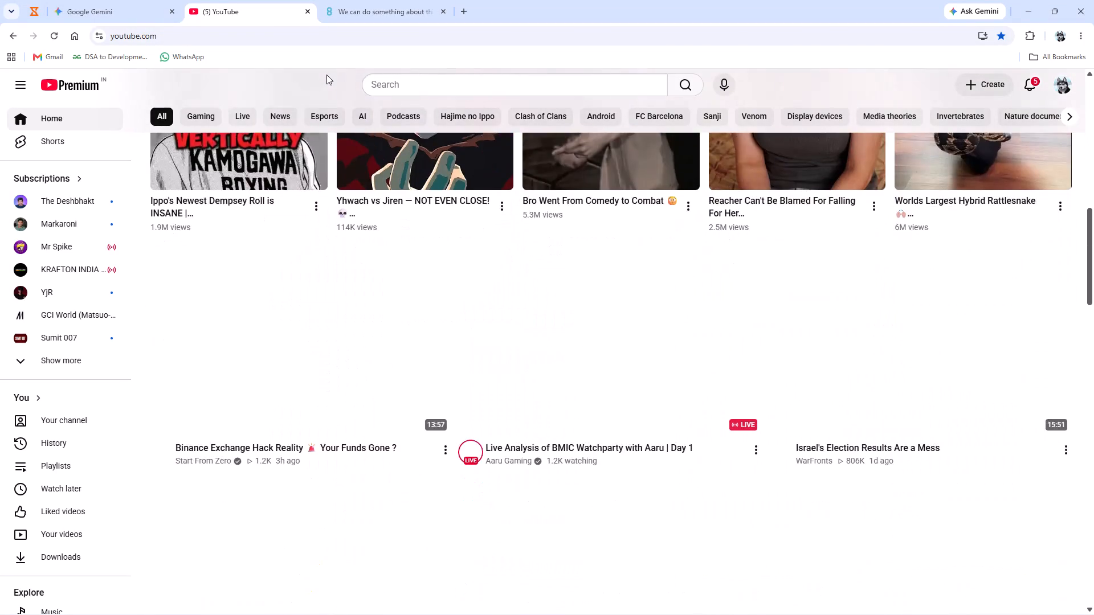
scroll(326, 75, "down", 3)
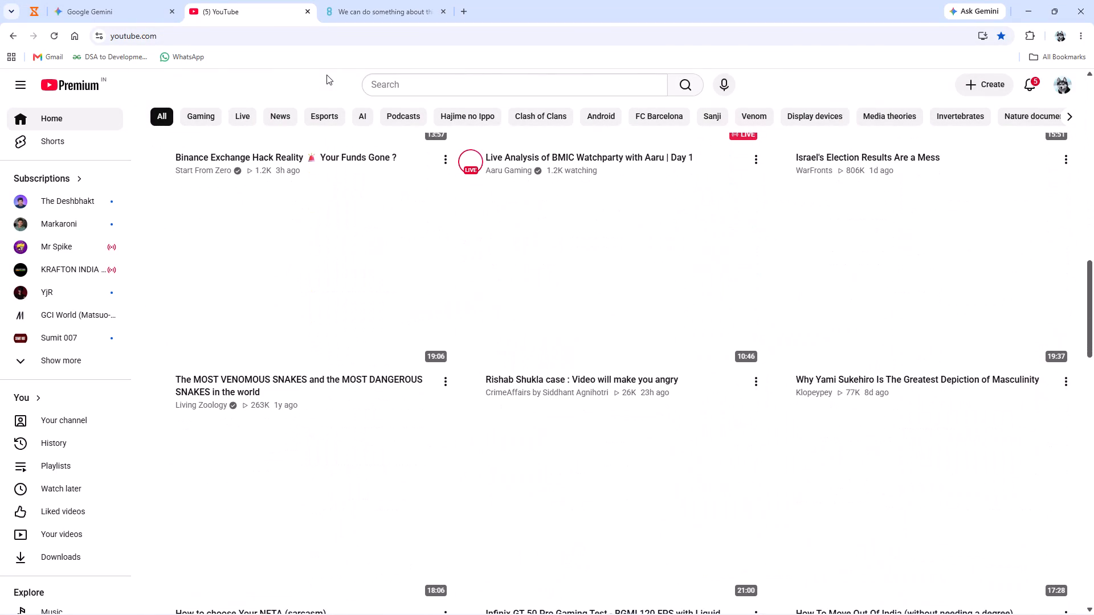
Switch back to the work-profile Chrome window showing the QC_Sheet_Eng_US - 08192026 spreadsheet.
key("alt+Tab")
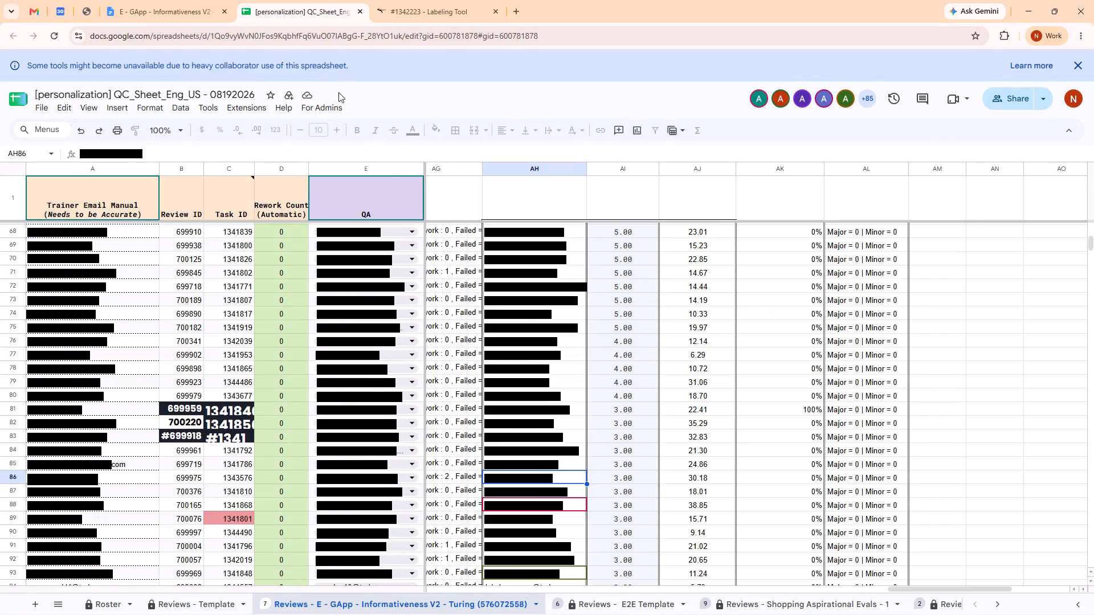
scroll(422, 236, "down", 4)
scroll(422, 236, "up", 12)
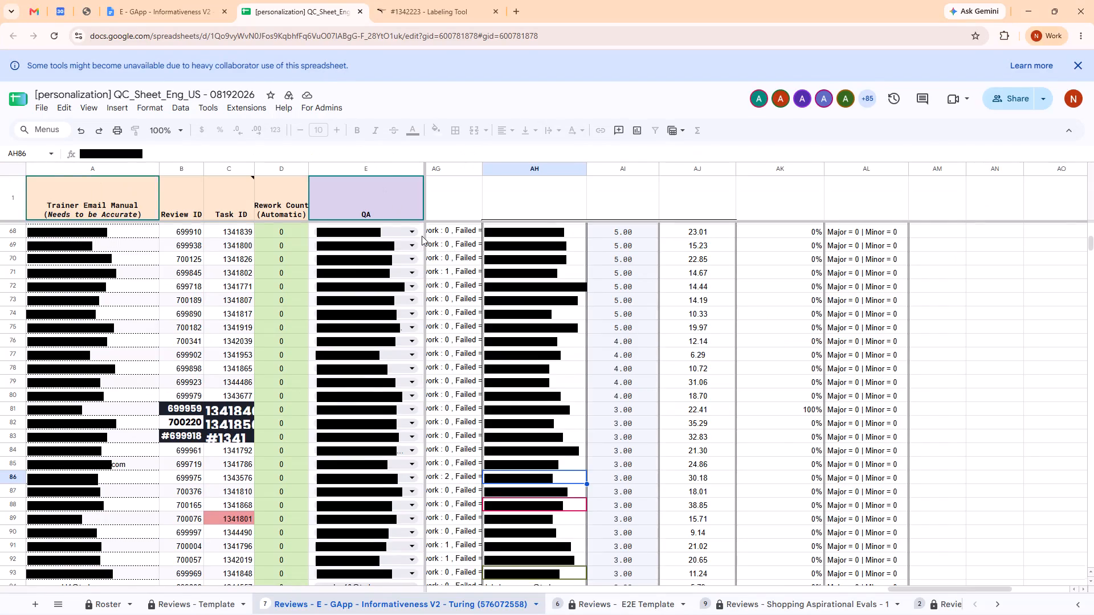
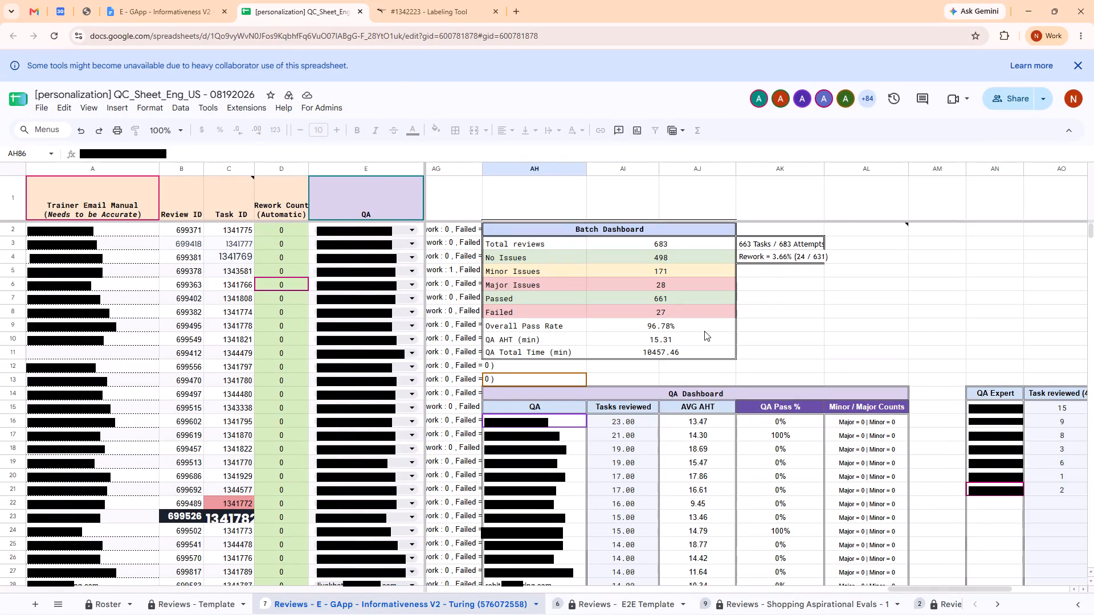
Examine the Batch Dashboard and the QA Dashboard's per-reviewer tasks reviewed, average AHT and pass rates down past row 100.
scroll(704, 331, "up", 2)
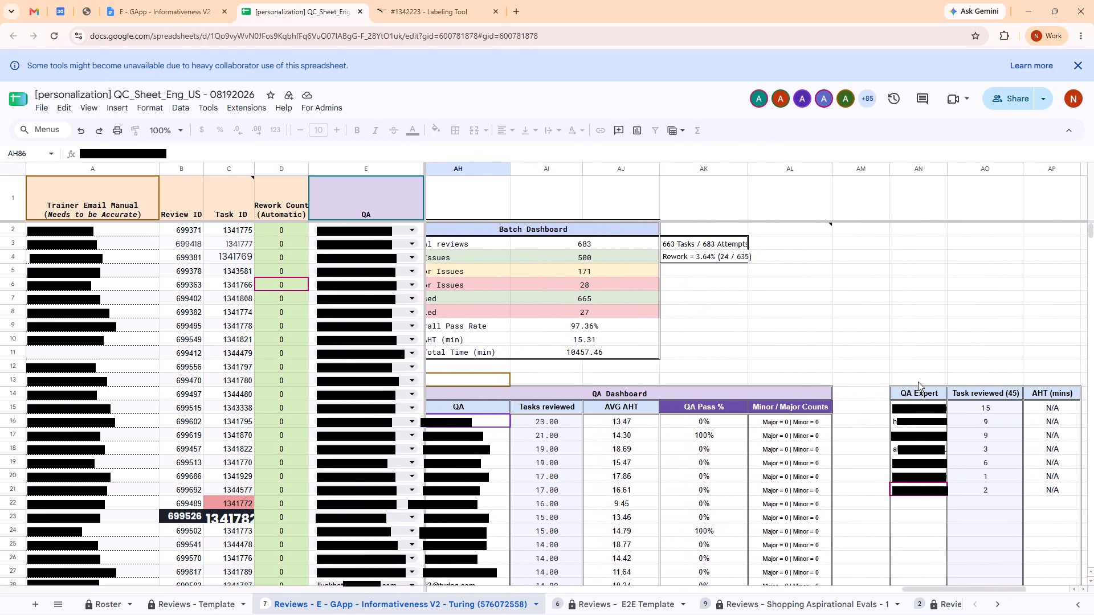
scroll(918, 382, "right", 2)
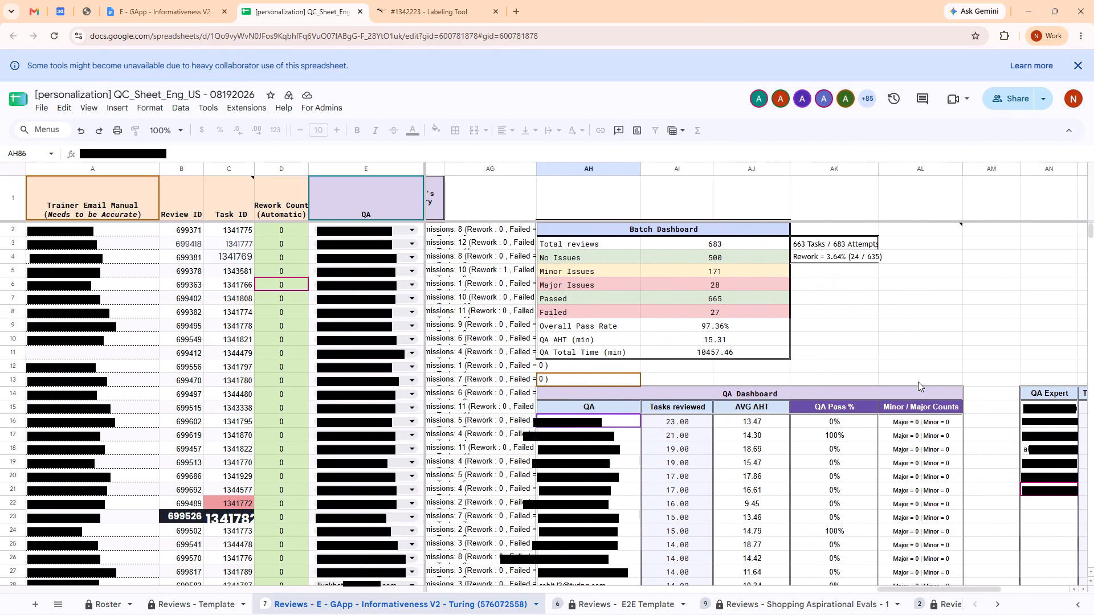
scroll(918, 382, "right", 1)
scroll(796, 462, "down", 1)
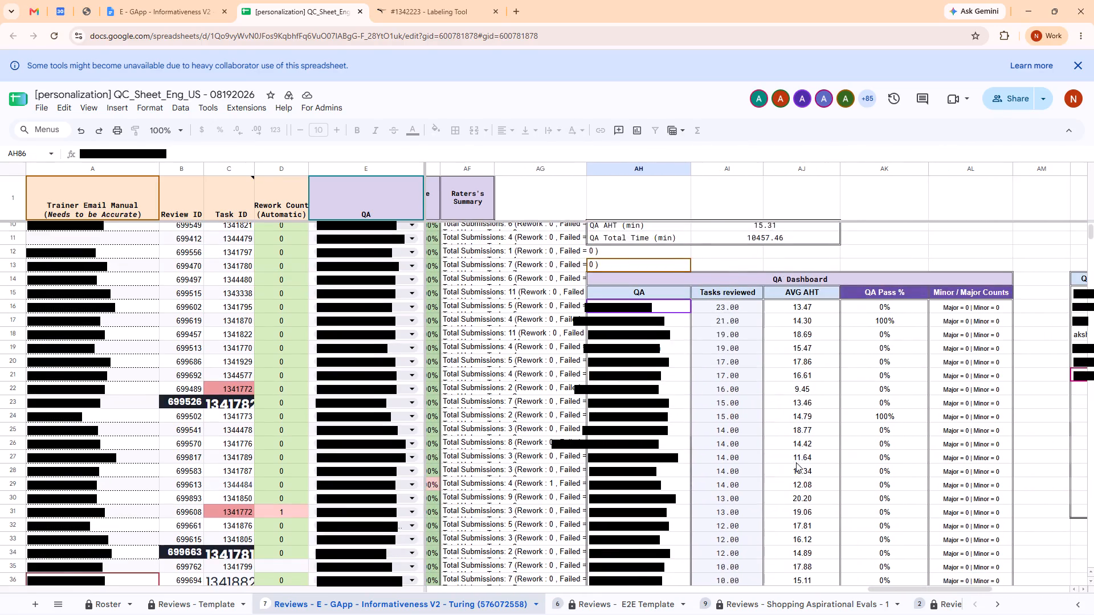
scroll(796, 462, "down", 4)
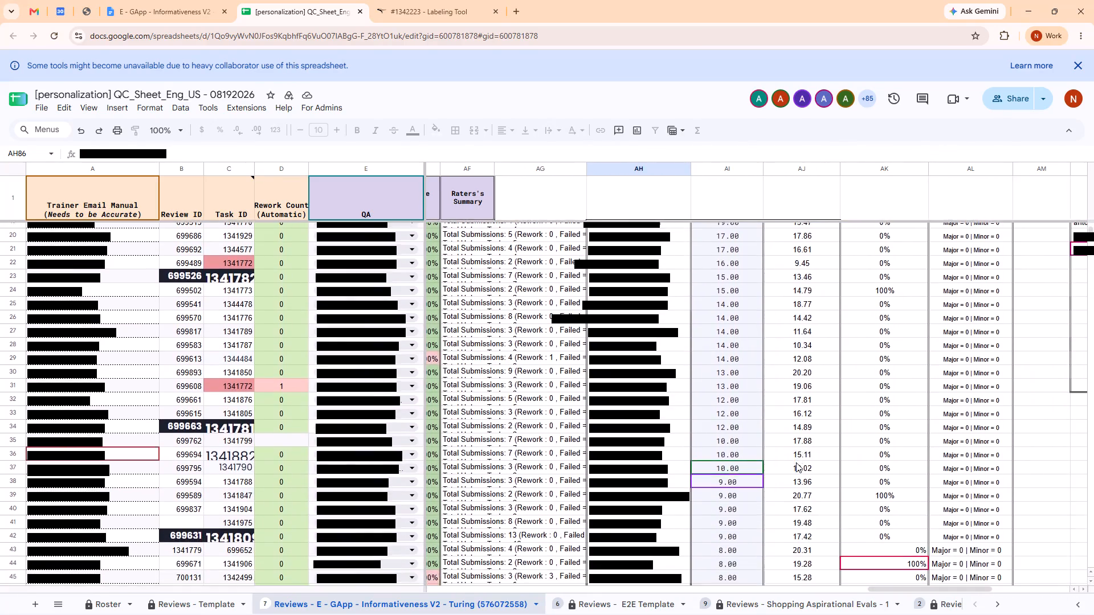
scroll(796, 462, "down", 2)
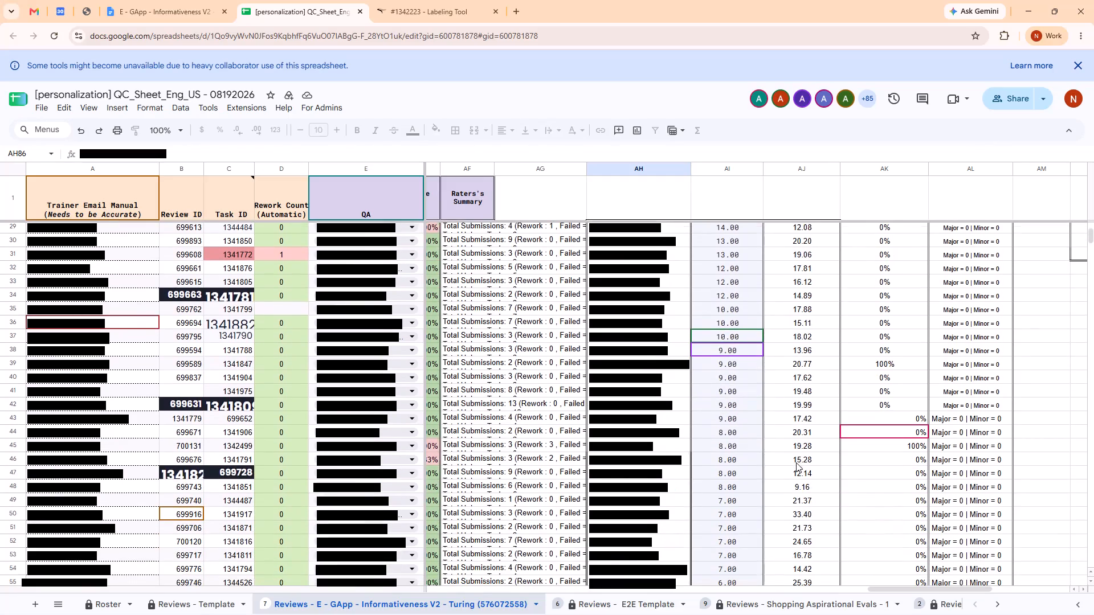
scroll(796, 462, "down", 3)
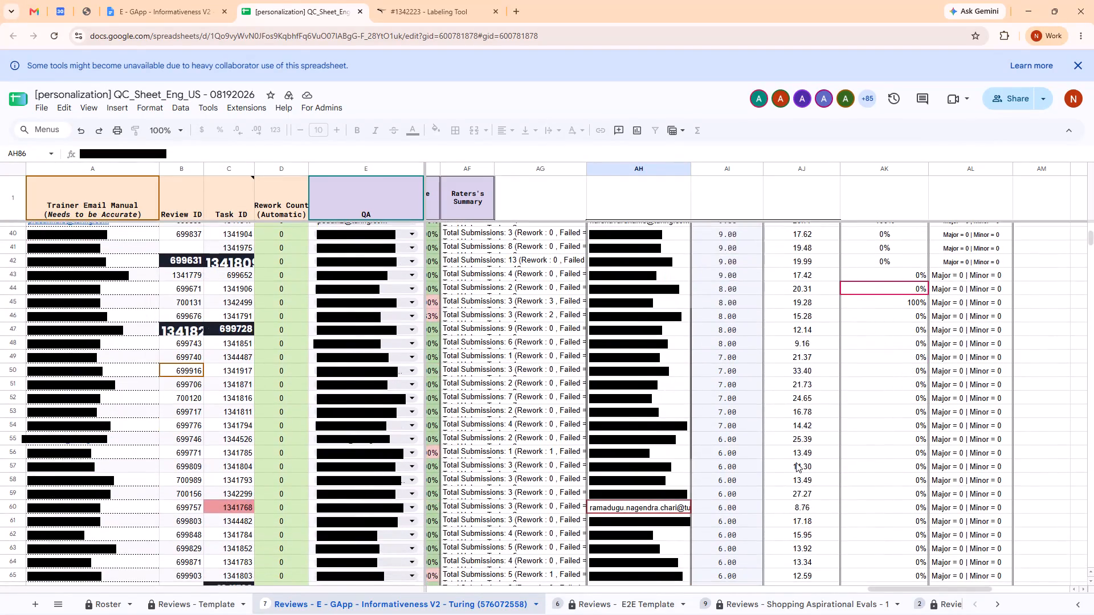
scroll(796, 462, "down", 2)
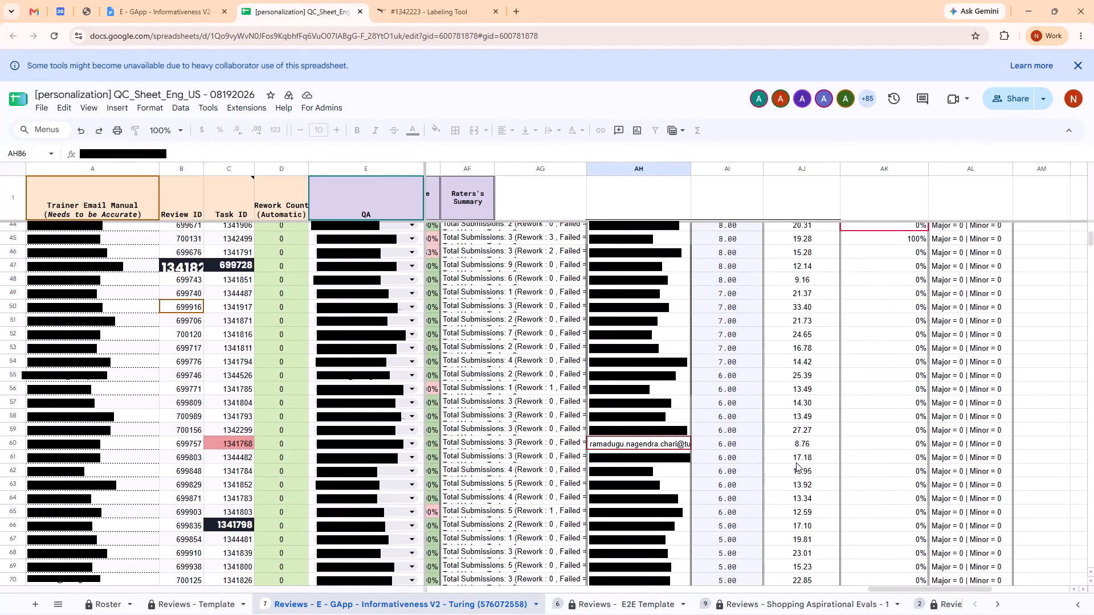
scroll(796, 462, "down", 2)
scroll(796, 462, "left", 1)
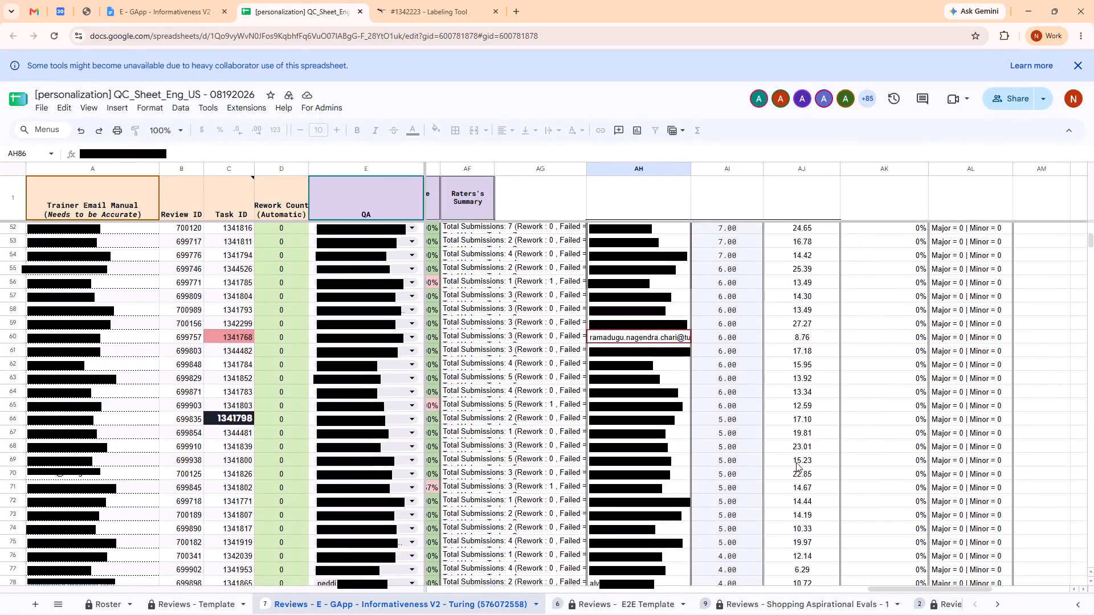
scroll(796, 462, "left", 3)
scroll(796, 462, "down", 1)
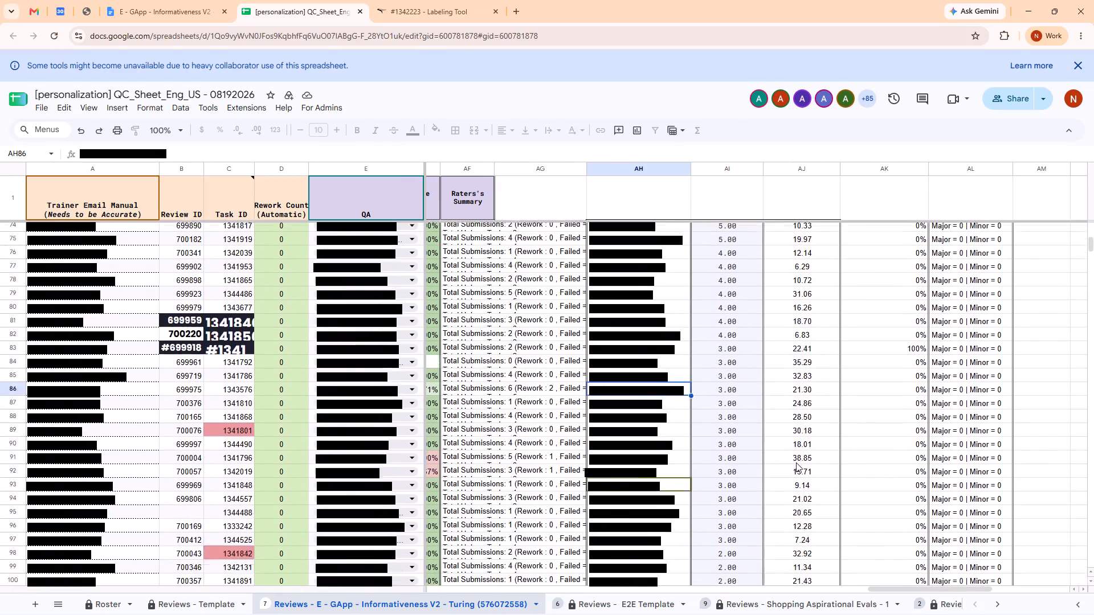
scroll(796, 462, "down", 2)
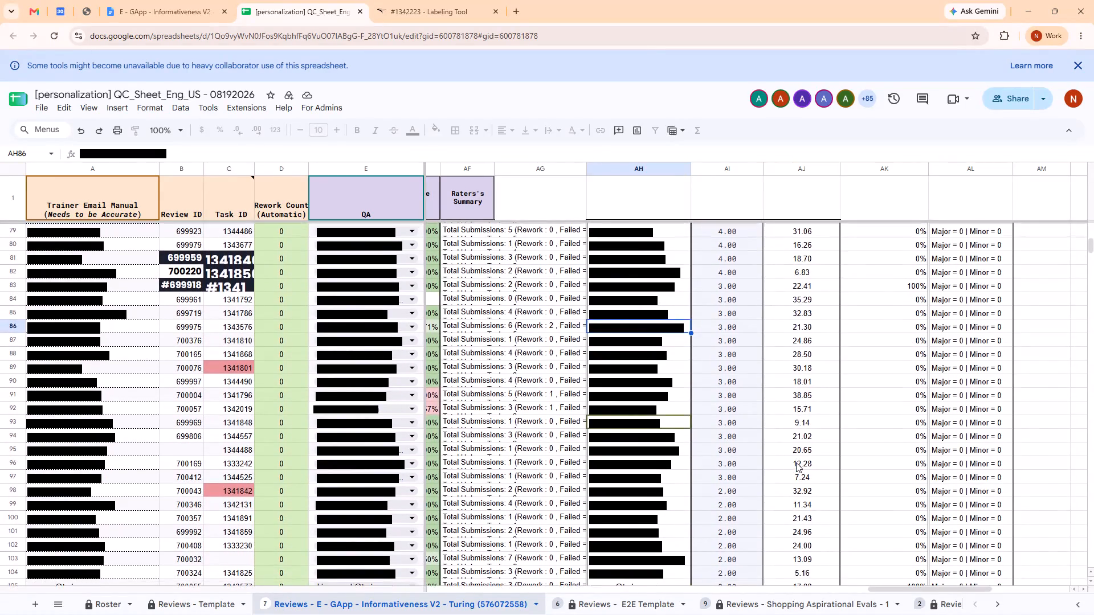
scroll(796, 462, "down", 1)
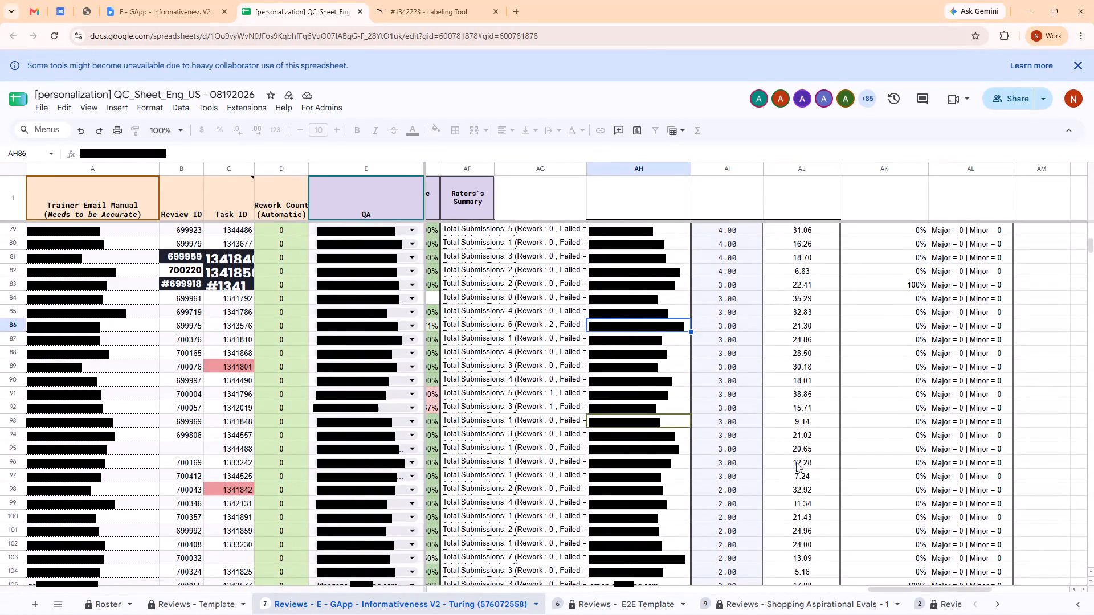
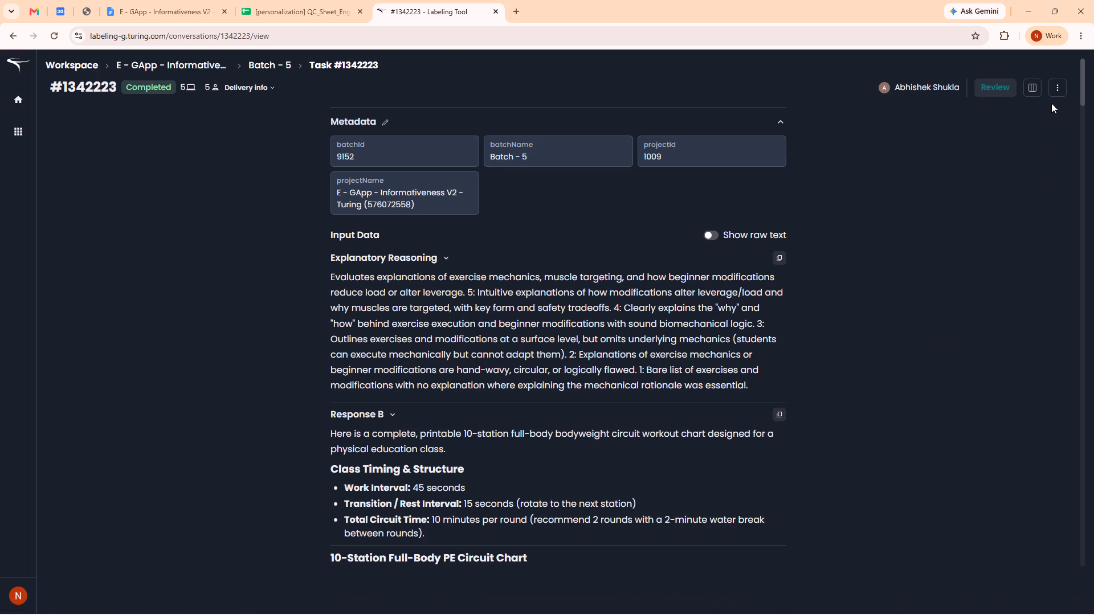
Check the tracked time, state and creation date of each author's entry in task #1342223's Time Tracking records.
left_click(1036, 91)
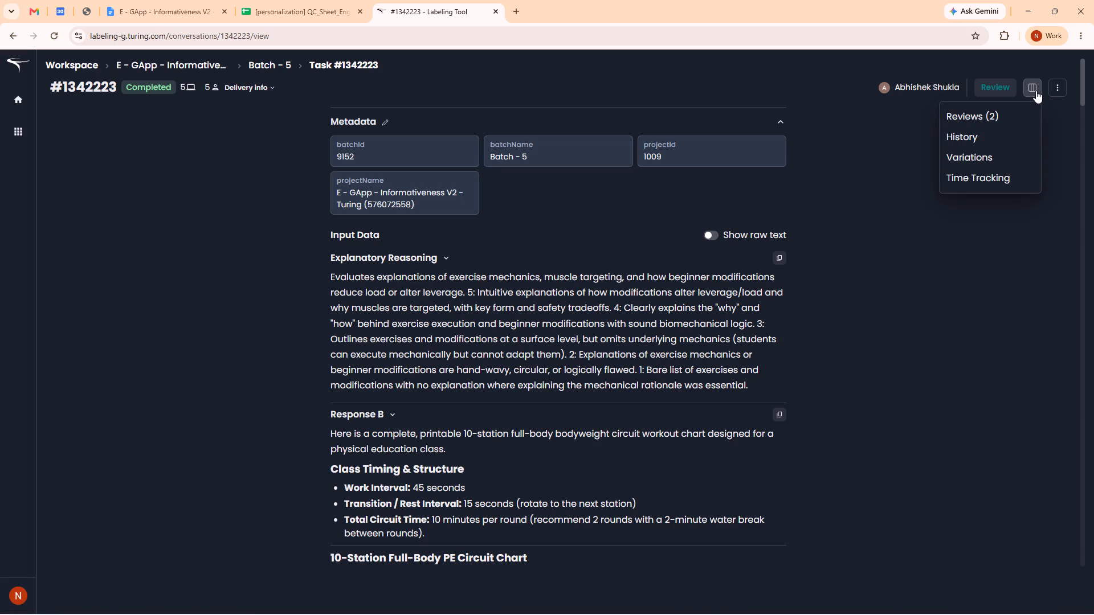
left_click(959, 171)
scroll(959, 171, "left", 1)
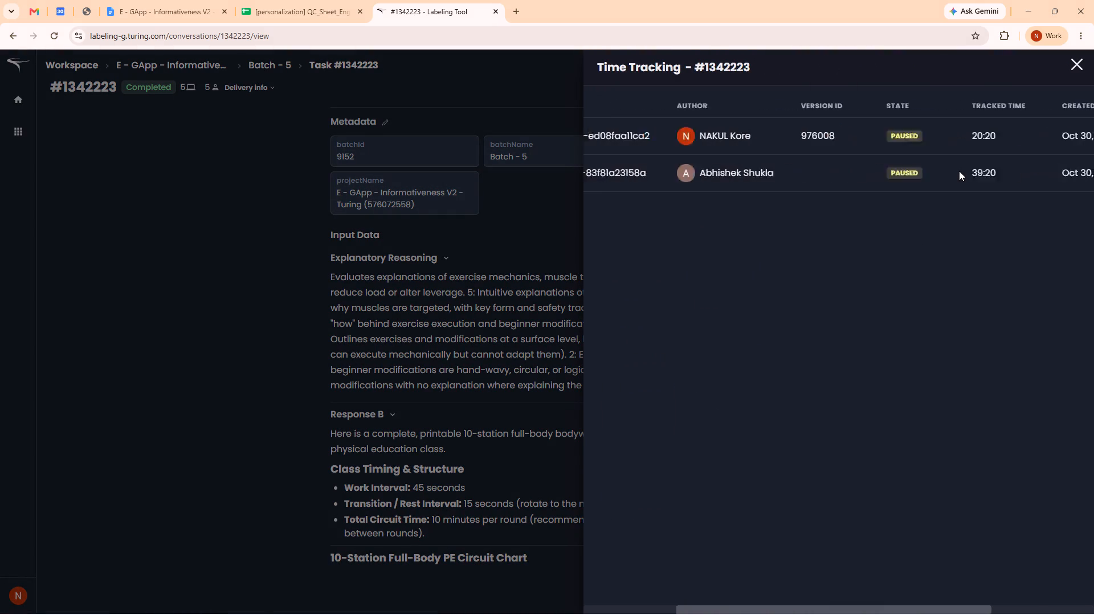
scroll(959, 171, "left", 6)
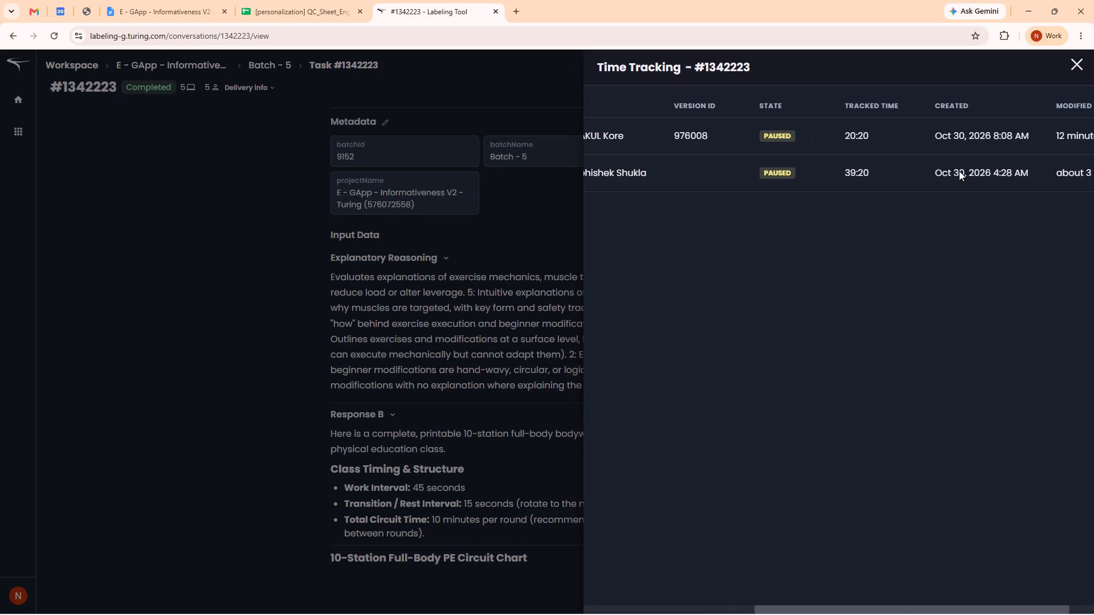